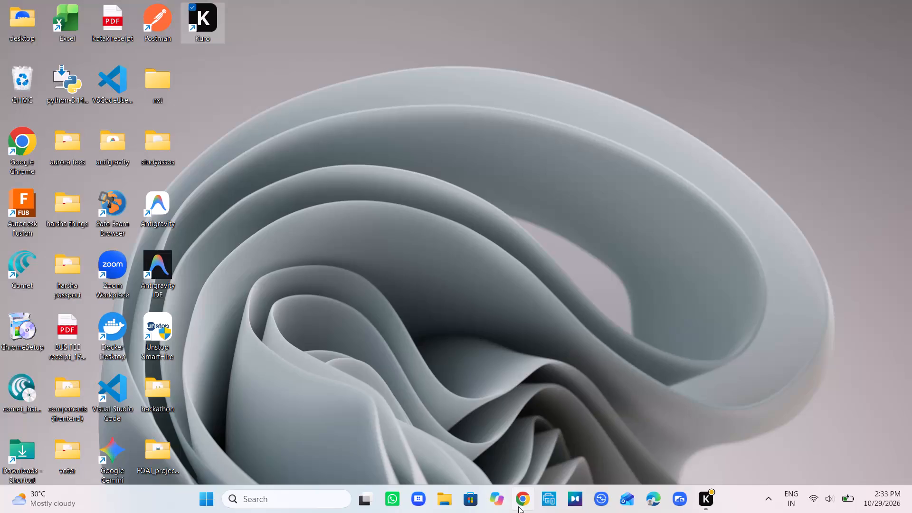
# Open Google Chrome with the "not personal" profile, load the NxtWave learning portal at learning.ccbp.in, and maximize the window.
pyautogui.click(520, 506)
pyautogui.click(532, 278)
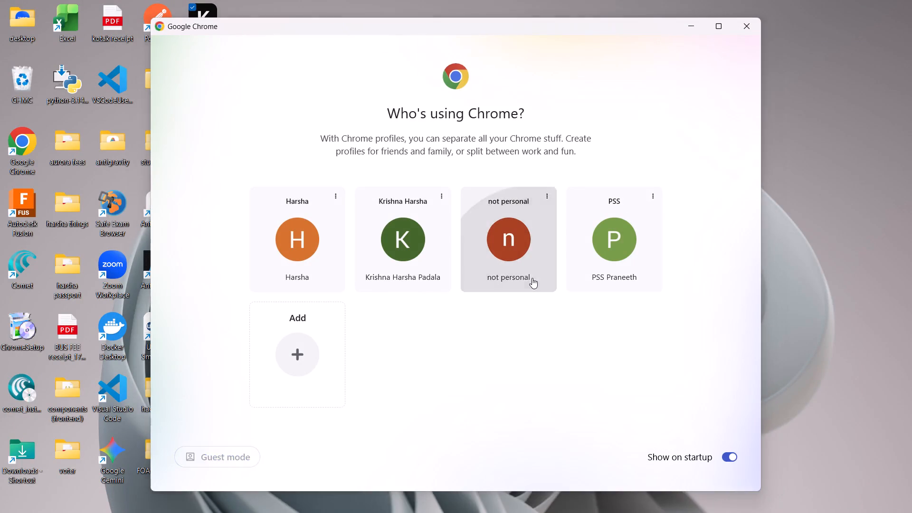
pyautogui.click(288, 352)
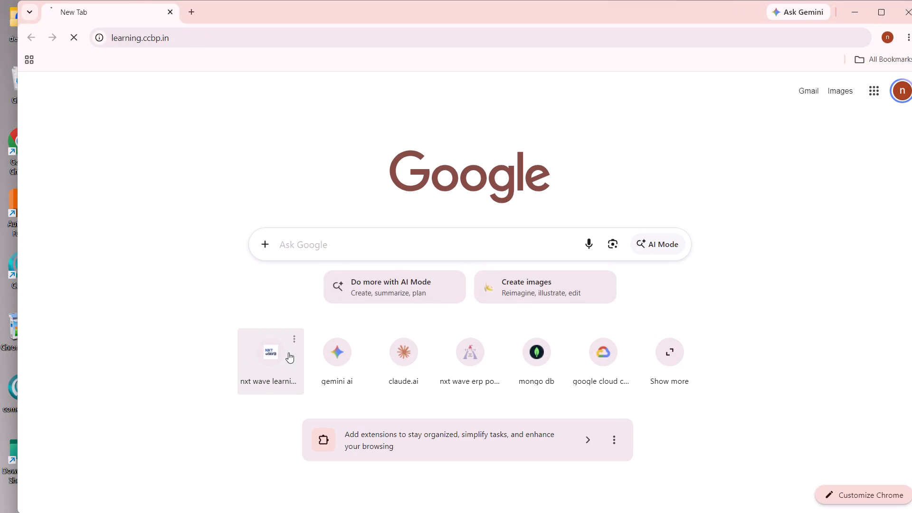
pyautogui.click(890, 19)
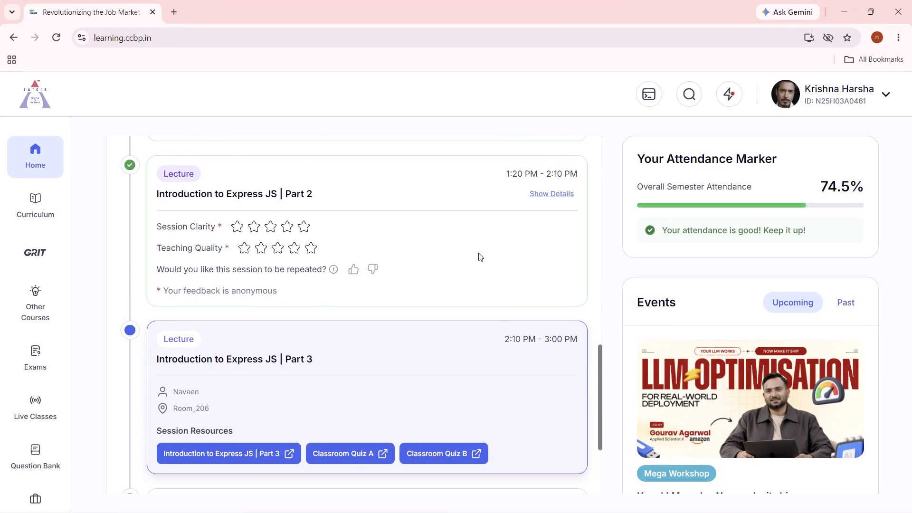
# Dismiss the anonymous feedback feature alert covering the lecture schedule and return to the day's sessions.
pyautogui.scroll(-2, 478, 253)
pyautogui.scroll(1, 478, 253)
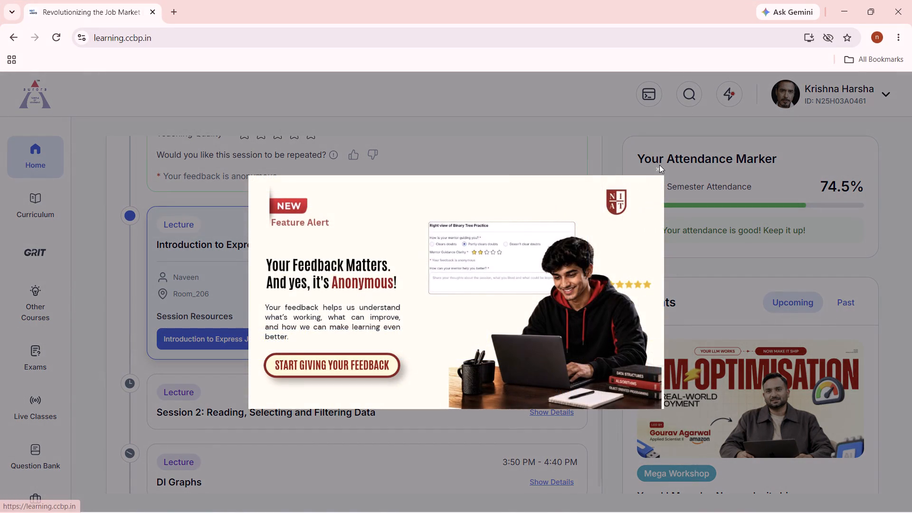
pyautogui.click(655, 170)
pyautogui.scroll(-2, 527, 251)
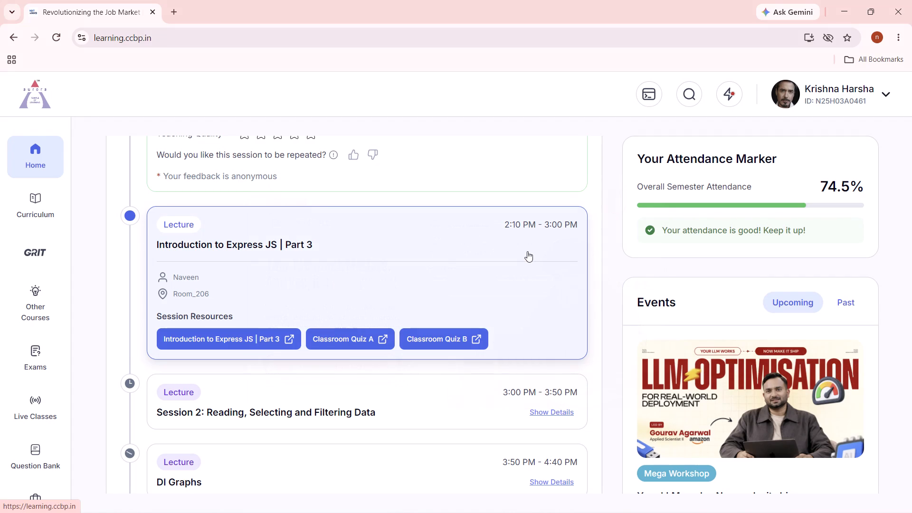
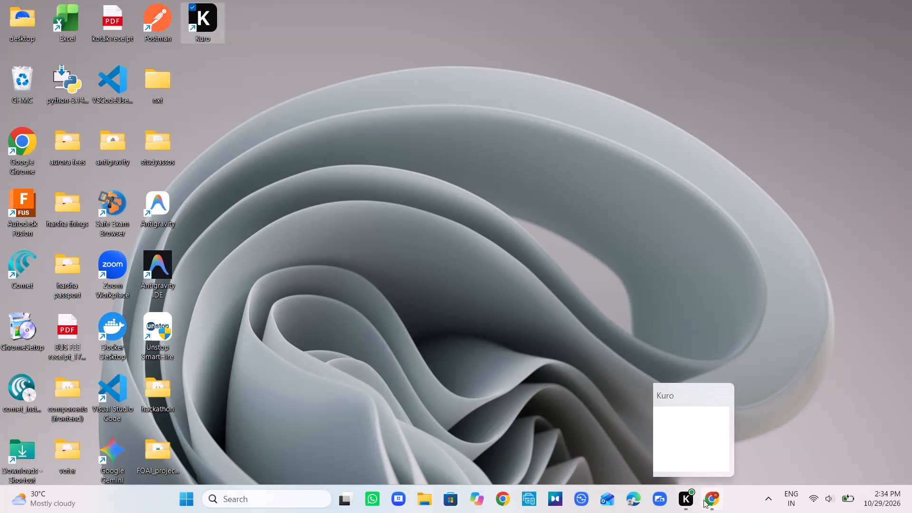
# Switch to Google Chrome and open the NodeJS and ExpressJS Coding Practice from the home page's Continue from Where You Left Off section.
pyautogui.click(712, 500)
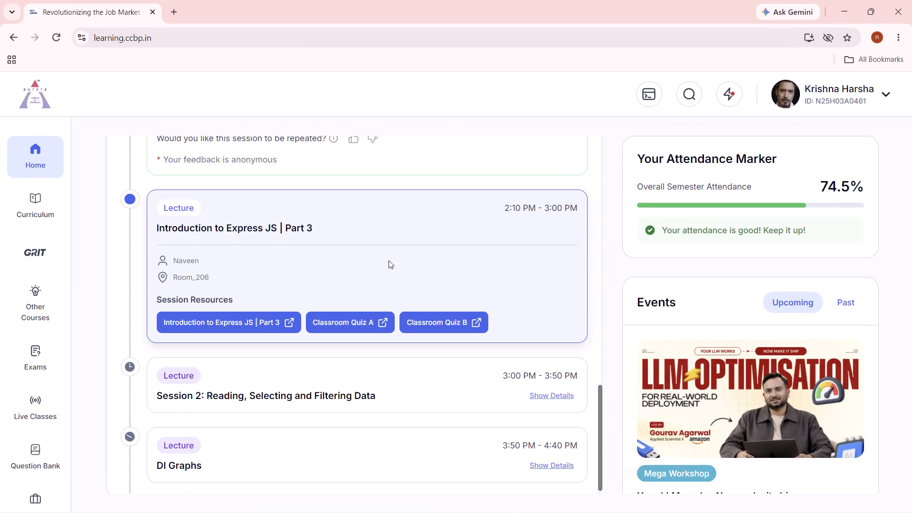
pyautogui.scroll(2, 389, 260)
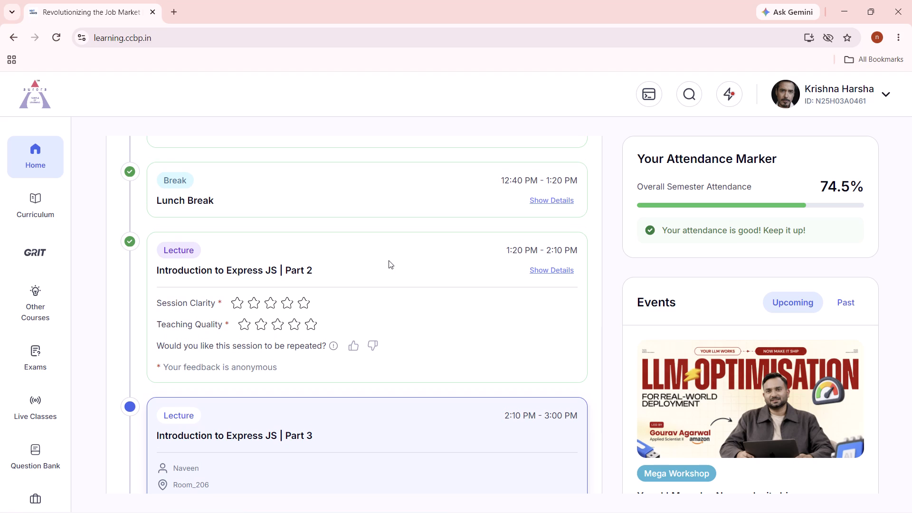
pyautogui.scroll(5, 389, 260)
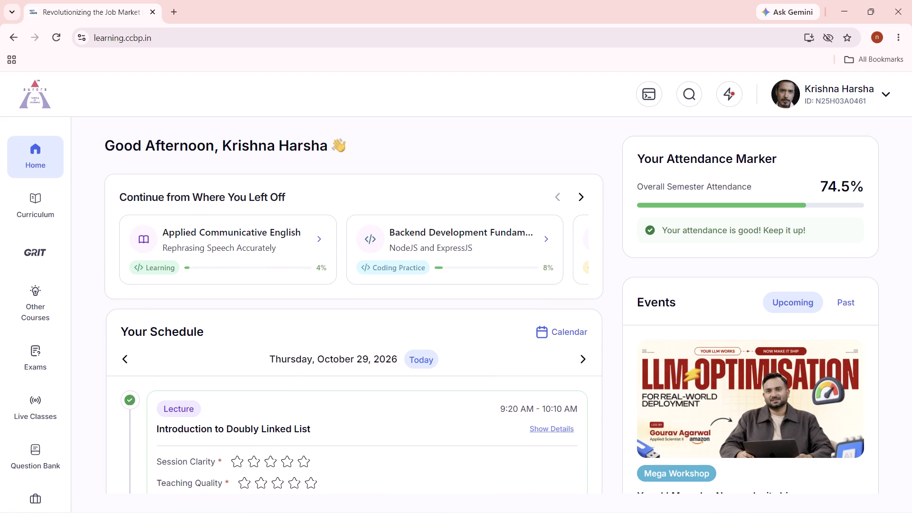
pyautogui.hscroll(-1, 417, 240)
pyautogui.click(417, 240)
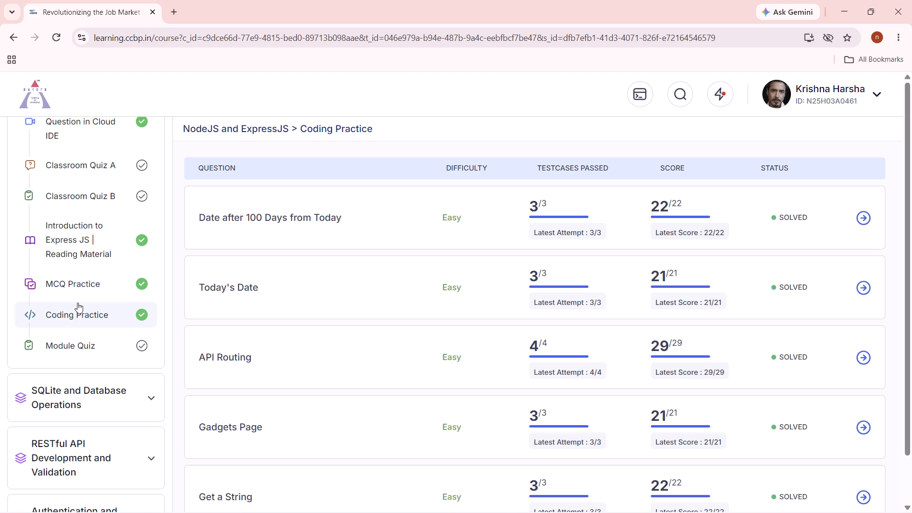
# Examine the Coding Practice question list and the NodeJS and ExpressJS topic's session outline.
pyautogui.scroll(-1, 77, 303)
pyautogui.scroll(-3, 352, 402)
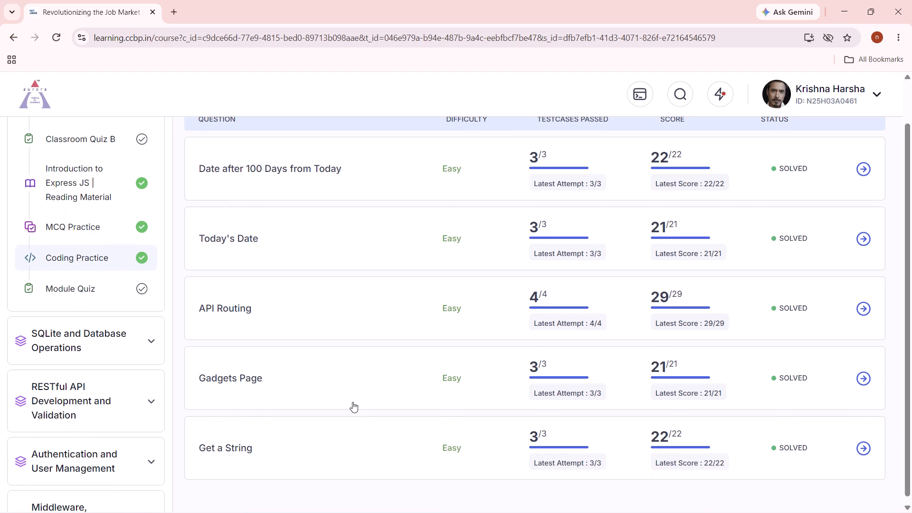
pyautogui.scroll(1, 86, 270)
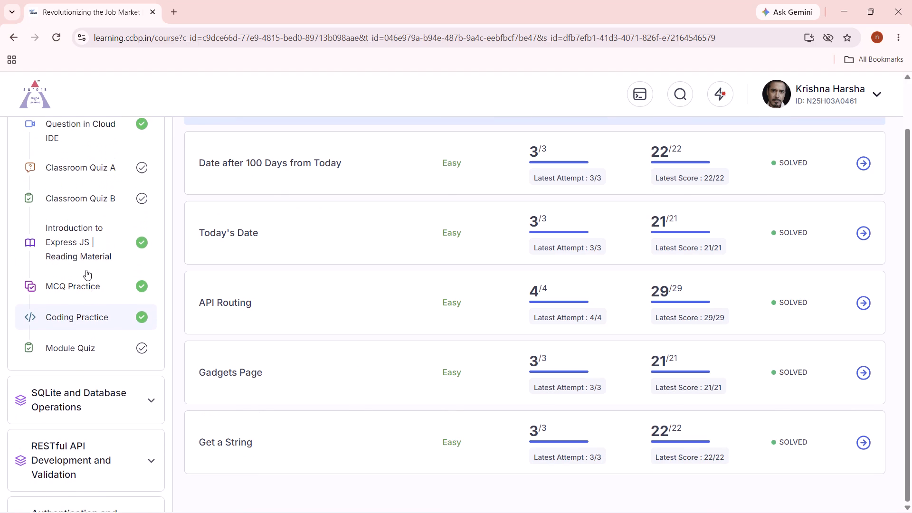
# Open the "Date after 100 Days from Today" question from the Coding Practice set of the NodeJS and ExpressJS module.
pyautogui.scroll(6, 86, 270)
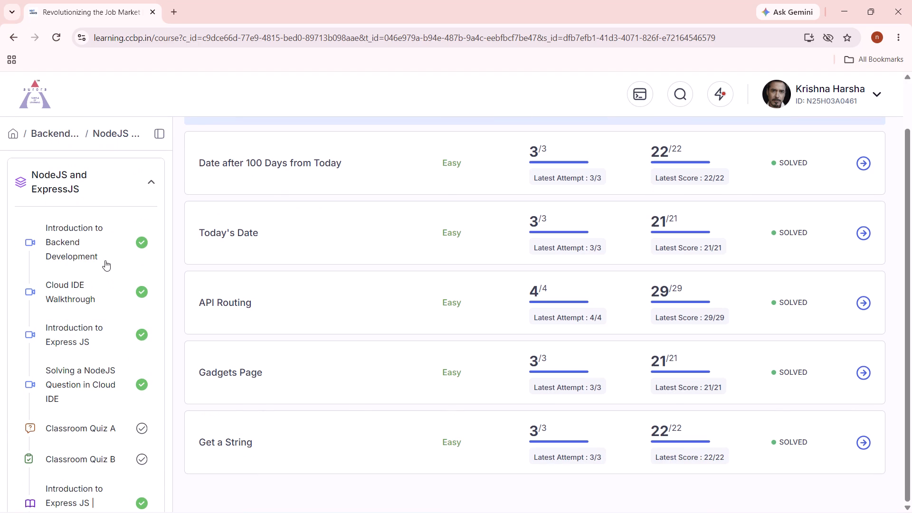
pyautogui.scroll(-1, 106, 262)
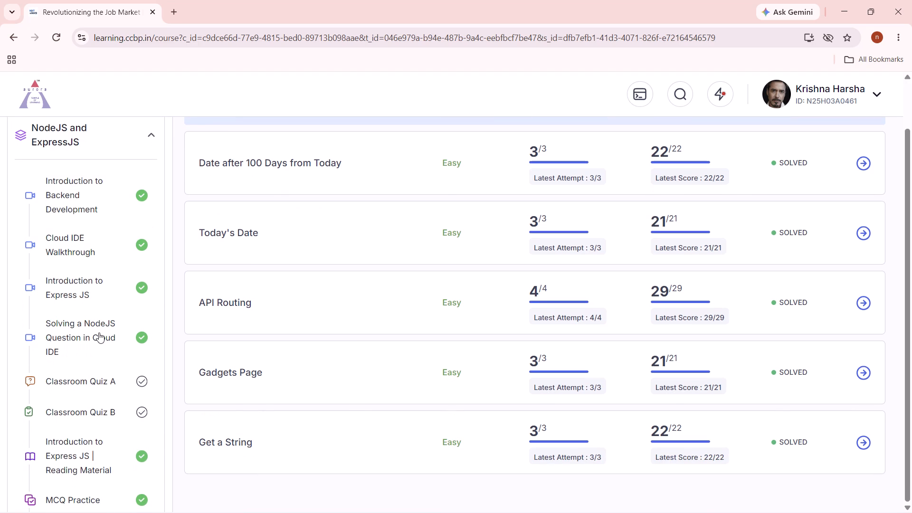
pyautogui.scroll(-2, 99, 332)
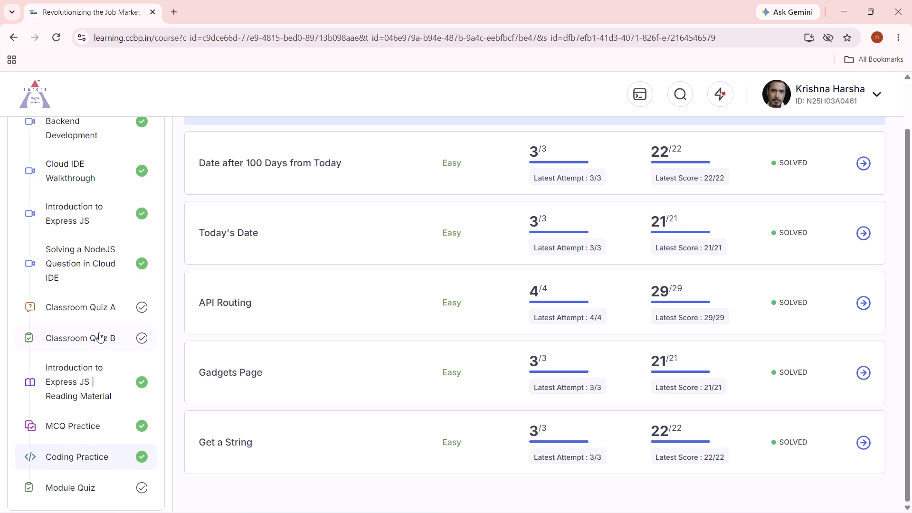
pyautogui.scroll(-1, 103, 402)
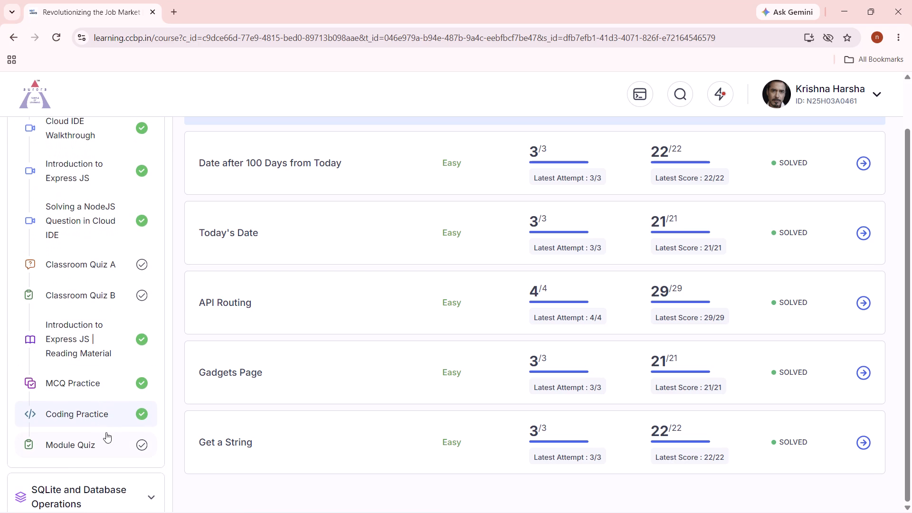
pyautogui.doubleClick(106, 432)
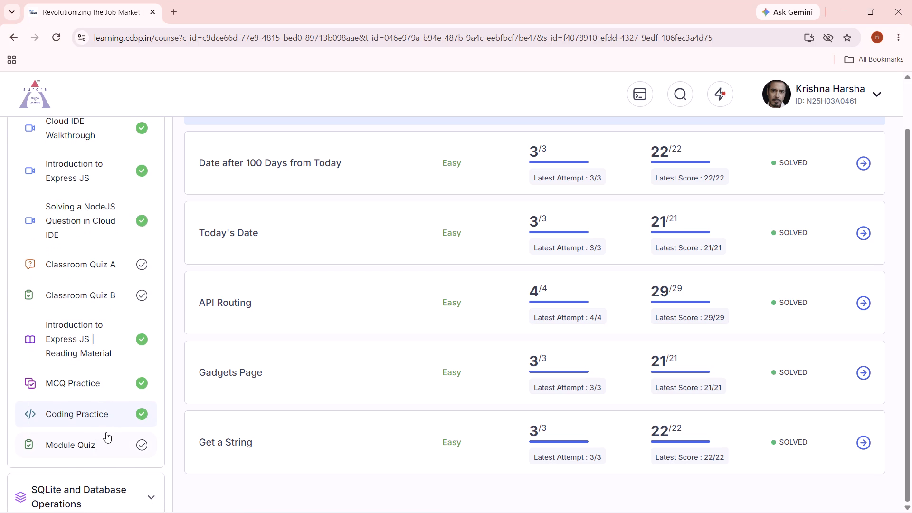
pyautogui.click(103, 414)
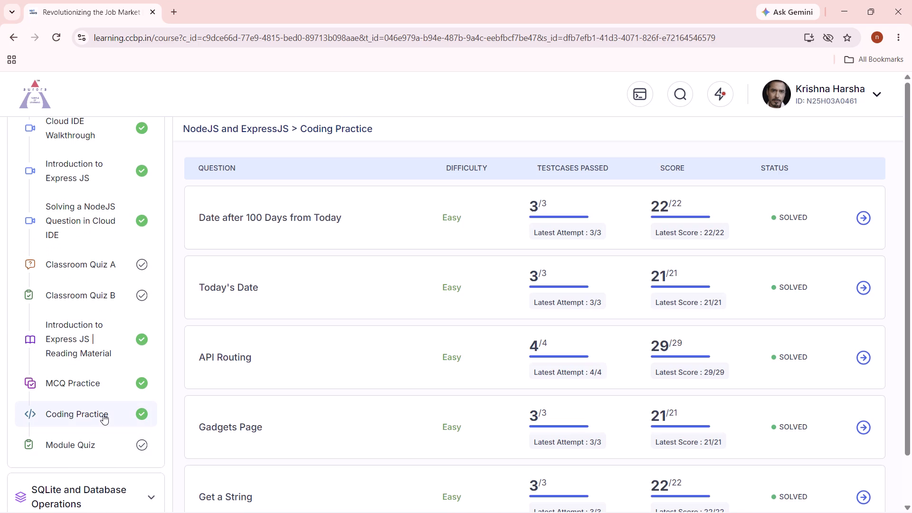
pyautogui.scroll(-2, 110, 360)
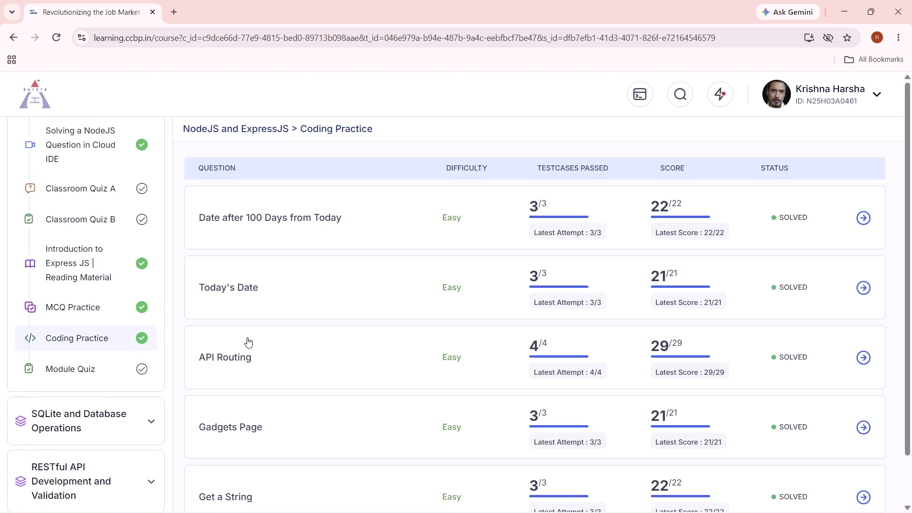
pyautogui.scroll(-2, 247, 337)
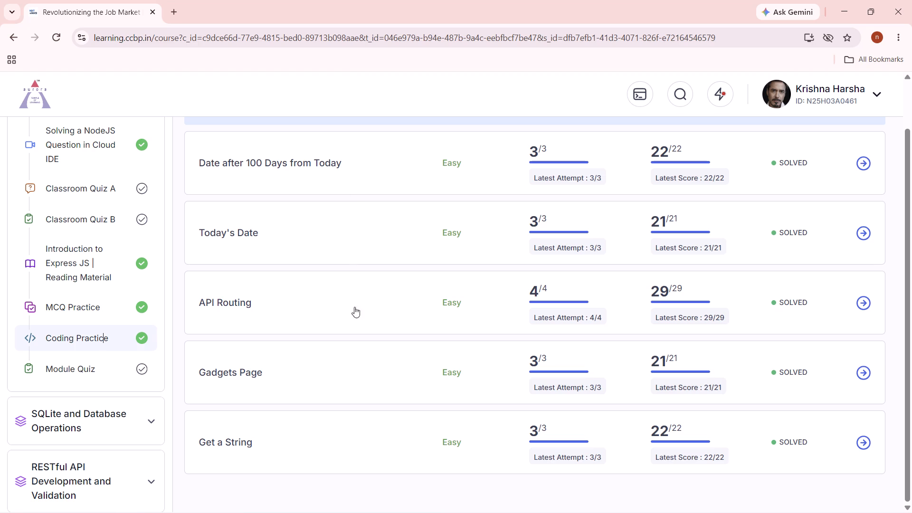
pyautogui.click(377, 168)
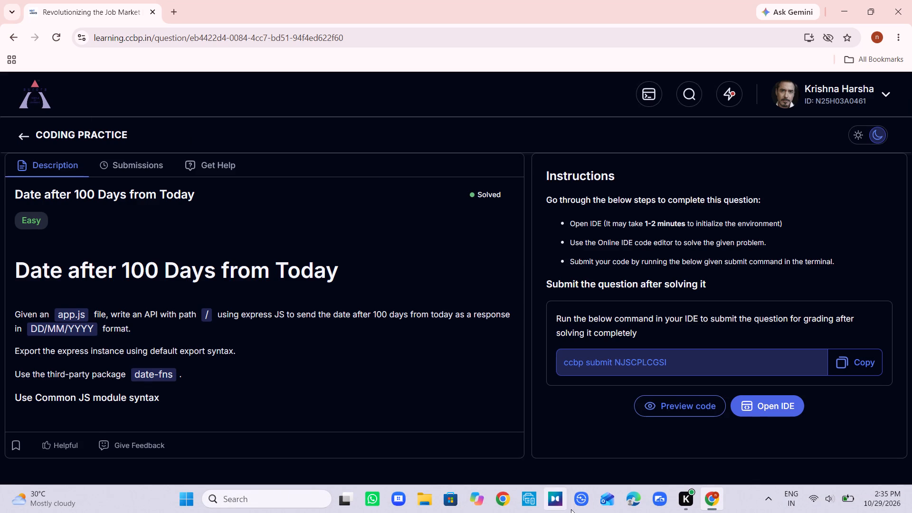
# In File Explorer, open the Word document "file of intro overview" from C:\formats(niat), and close the Explorer window.
pyautogui.click(429, 505)
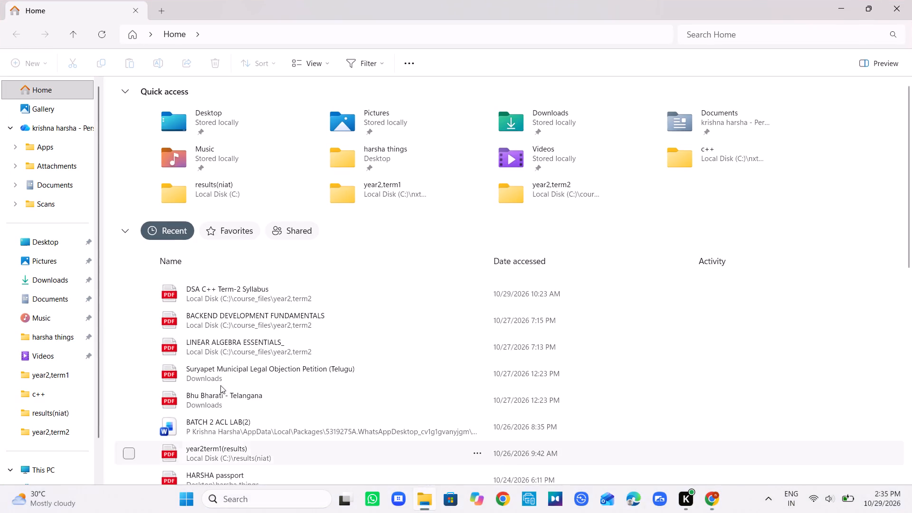
pyautogui.scroll(-5, 57, 361)
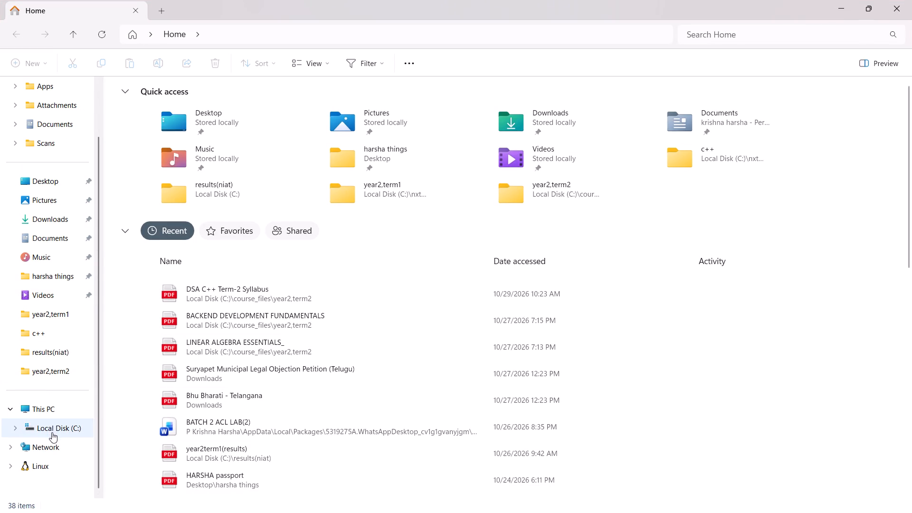
pyautogui.click(52, 432)
pyautogui.scroll(-6, 235, 423)
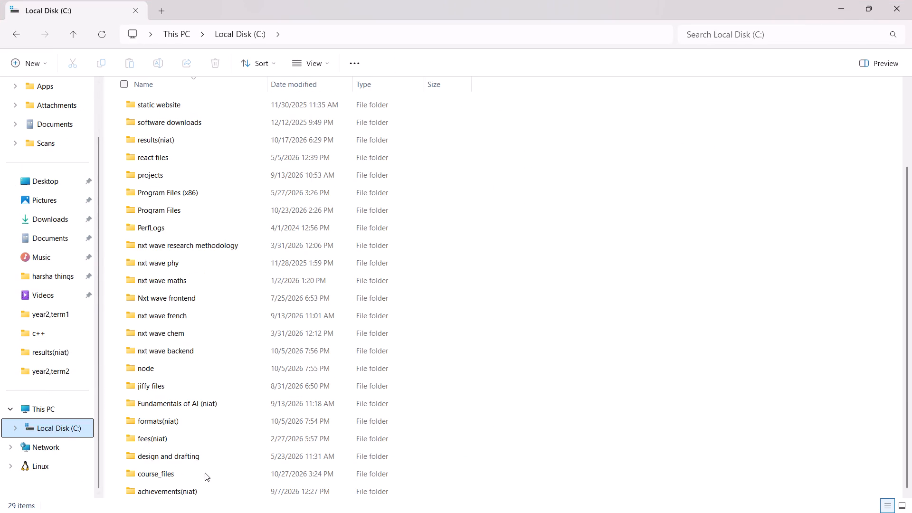
pyautogui.scroll(-2, 201, 485)
pyautogui.doubleClick(226, 423)
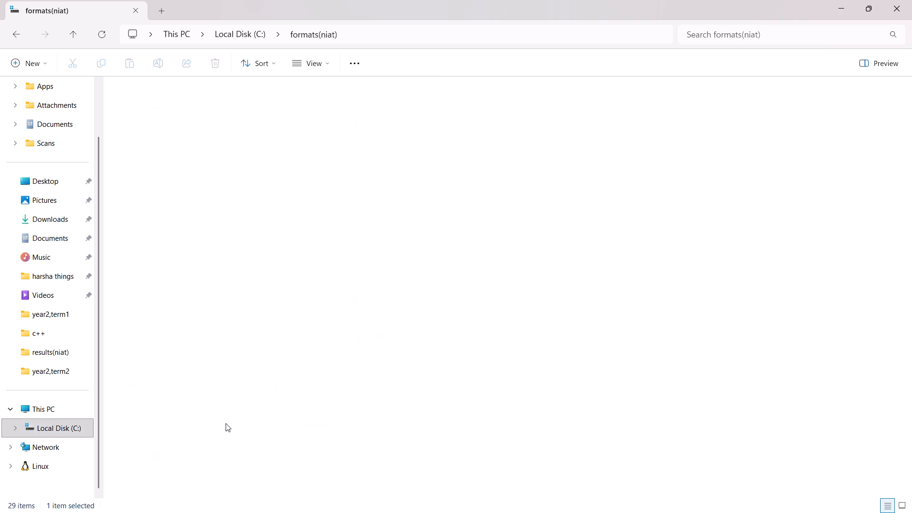
pyautogui.doubleClick(223, 125)
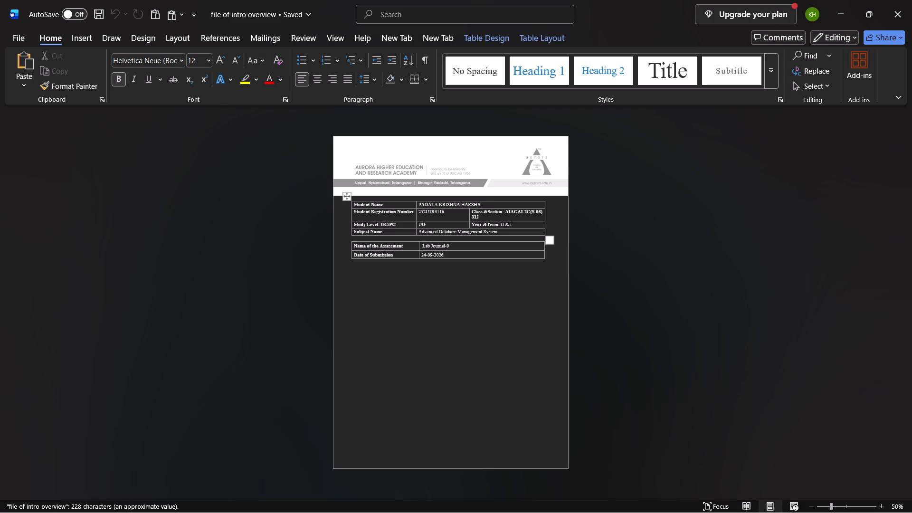
pyautogui.keyDown('ctrl'); pyautogui.scroll(6, 408, 403); pyautogui.keyUp('ctrl')
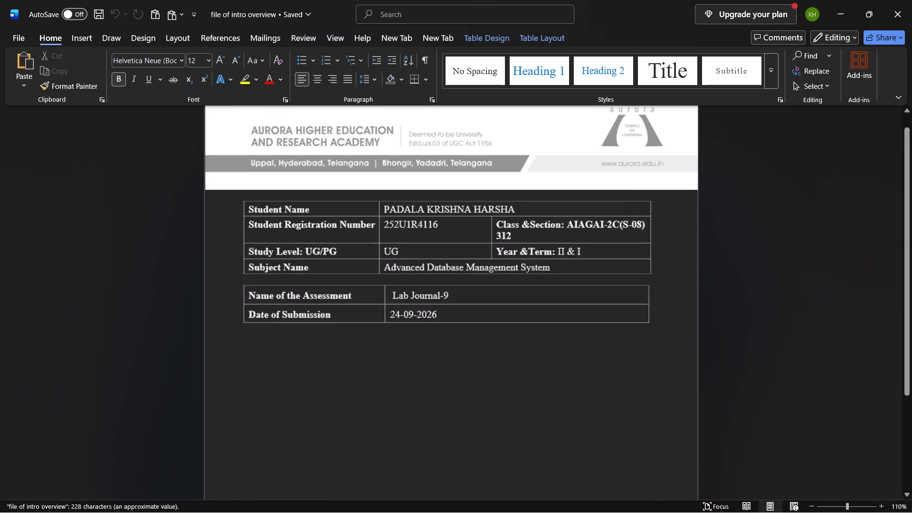
pyautogui.scroll(-1, 408, 403)
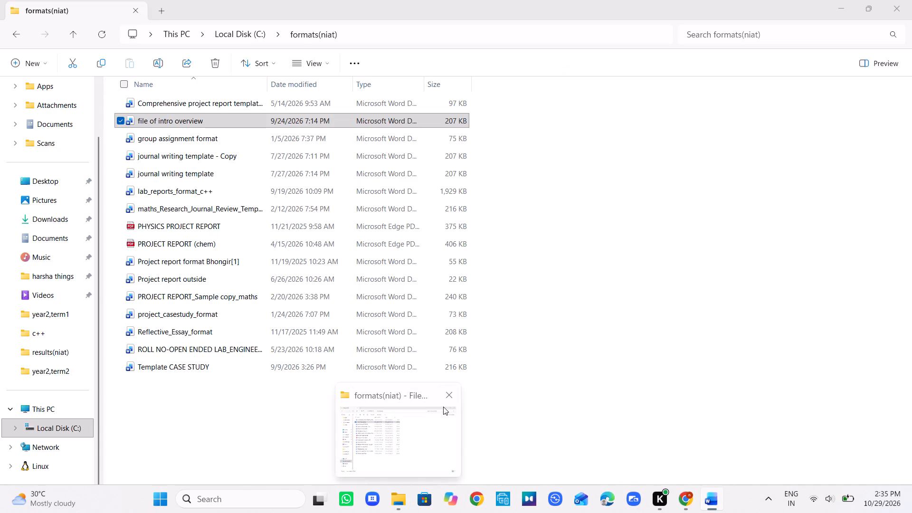
pyautogui.click(442, 396)
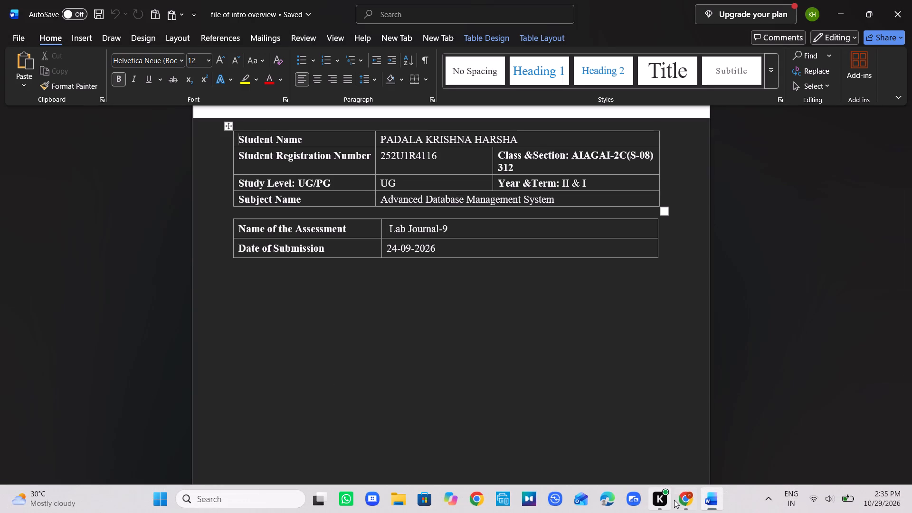
# Return to the coding question in Chrome and switch its page to the light theme.
pyautogui.click(680, 492)
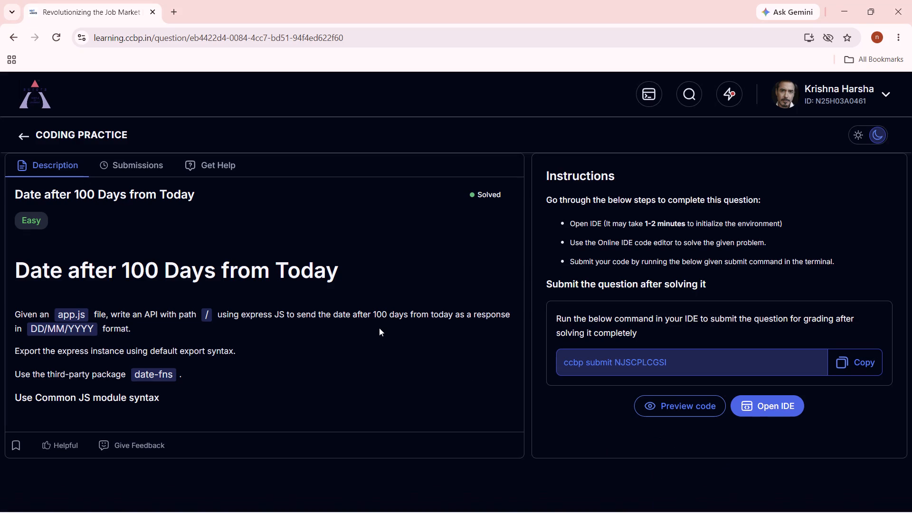
pyautogui.scroll(-5, 319, 304)
pyautogui.click(852, 138)
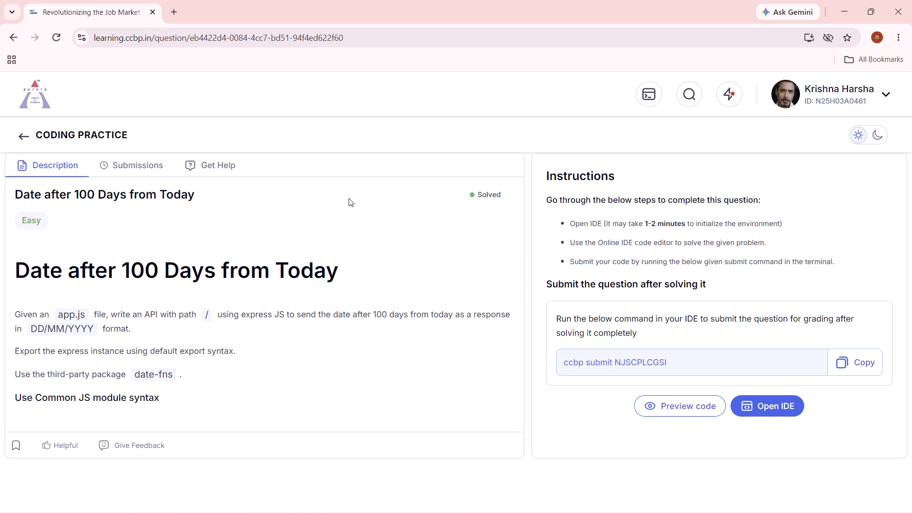
# Capture a screenshot of the whole question page below the browser's address and bookmarks bars.
pyautogui.scroll(-2, 349, 198)
pyautogui.press('Print')
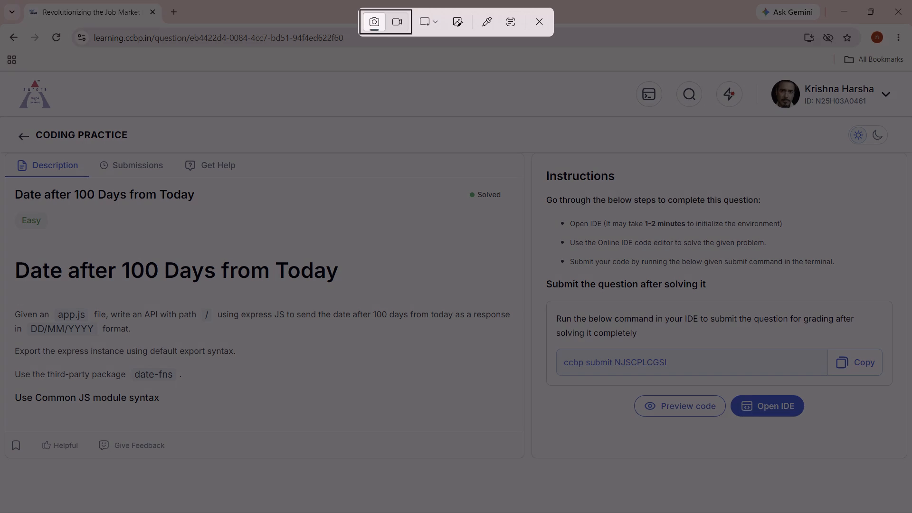
pyautogui.moveTo(0, 75); pyautogui.dragTo(911, 512)
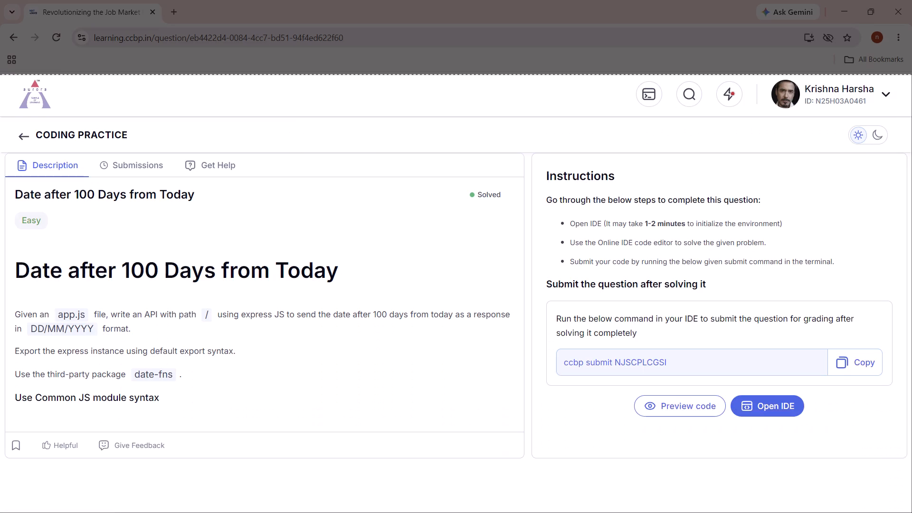
pyautogui.moveTo(911, 512); pyautogui.dragTo(910, 512)
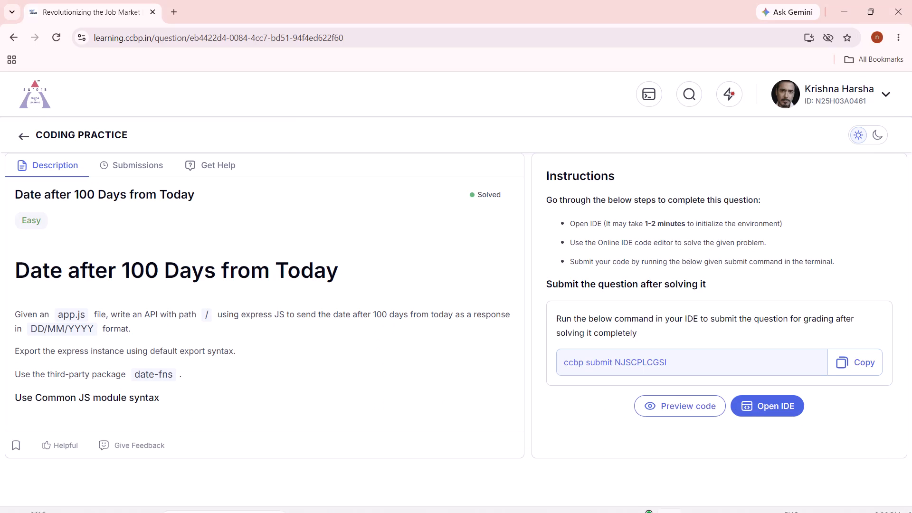
# In the Word document, add the plain-text number "1)" below the assessment table and paste the question screenshot beneath it.
pyautogui.click(711, 501)
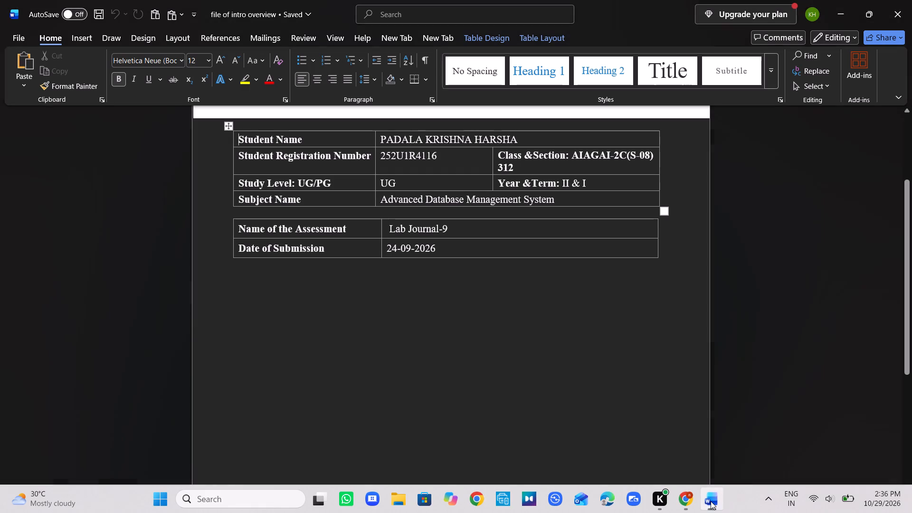
pyautogui.click(252, 306)
pyautogui.write('1)')
pyautogui.press('space')
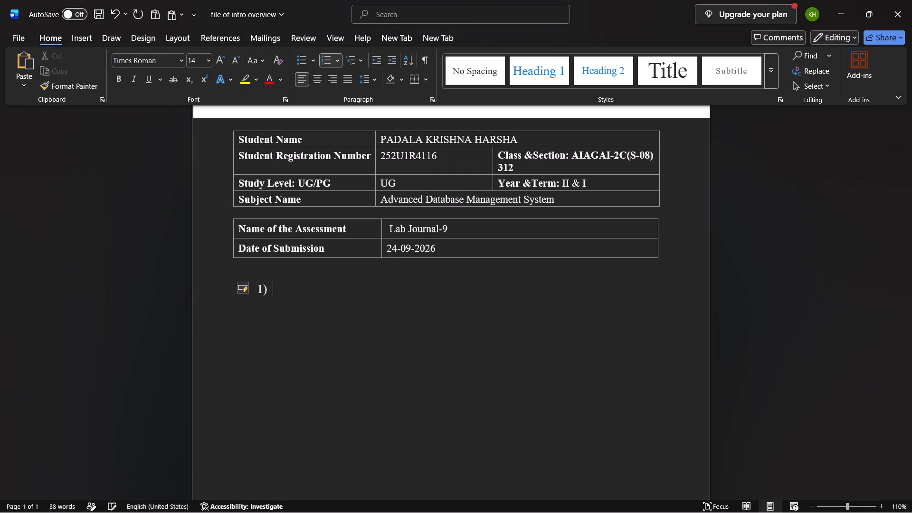
pyautogui.press('Return')
pyautogui.press('1')
pyautogui.hotkey('shift', ')')
pyautogui.hotkey('shift', 'Return')
pyautogui.hotkey('shift', 'Return')
pyautogui.hotkey('ctrl', 'v')
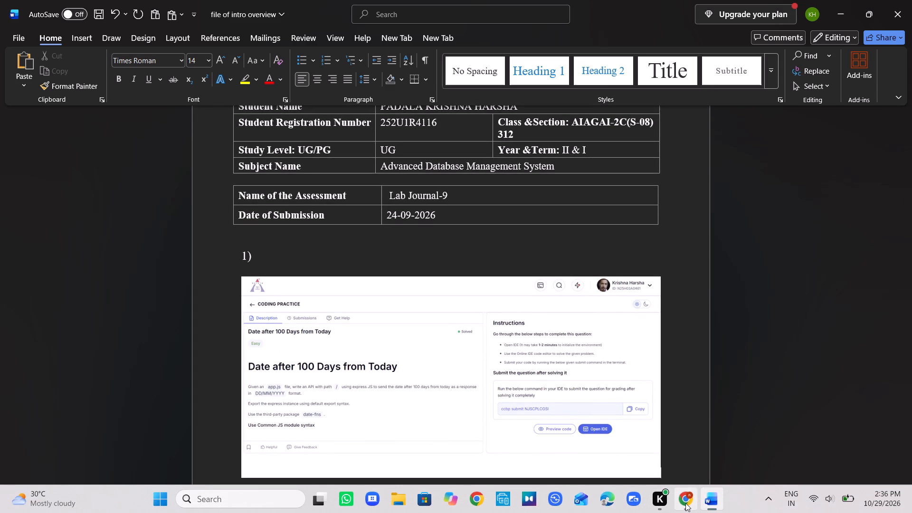
# Switch to Chrome, launch the question's online IDE, and open app.js from the coding-practice-3a folder.
pyautogui.click(685, 503)
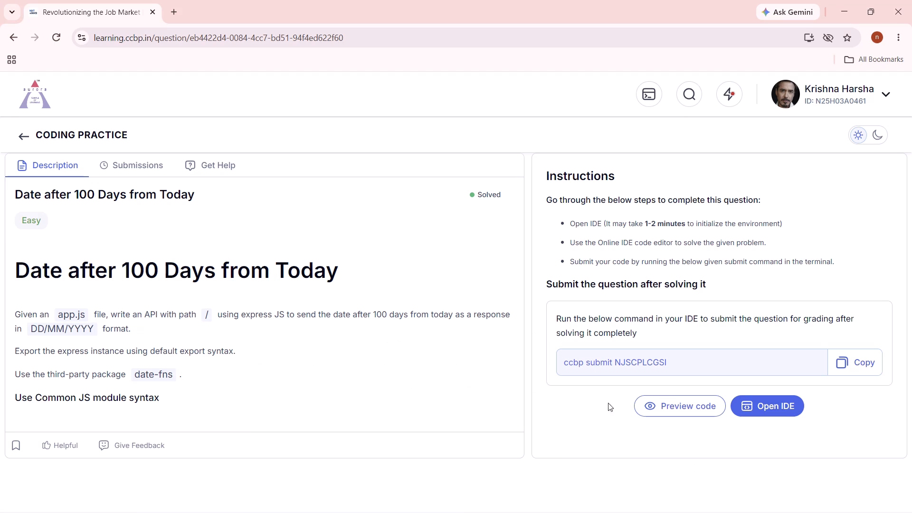
pyautogui.click(755, 402)
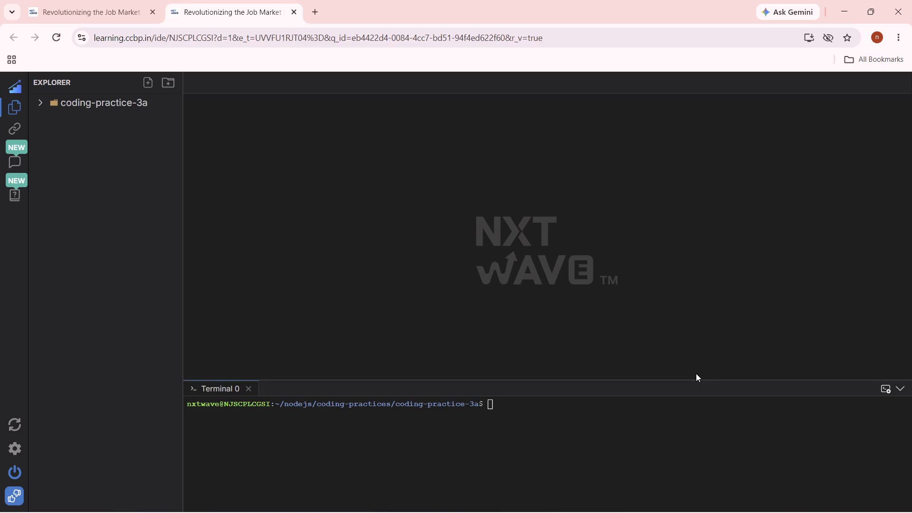
pyautogui.click(81, 104)
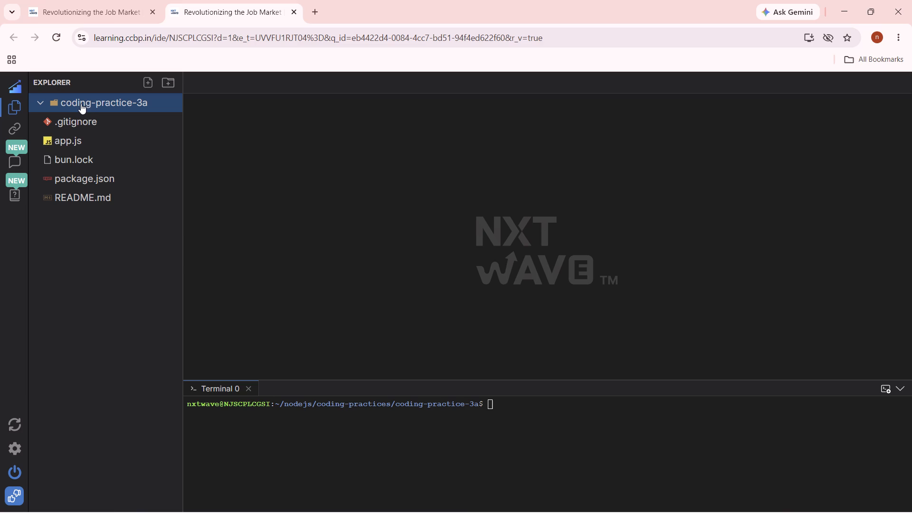
pyautogui.click(95, 143)
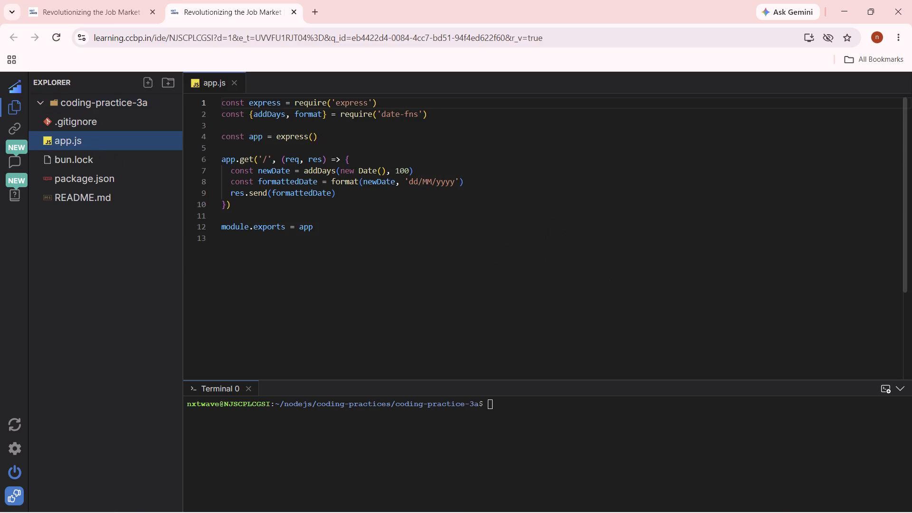
pyautogui.scroll(-1, 318, 270)
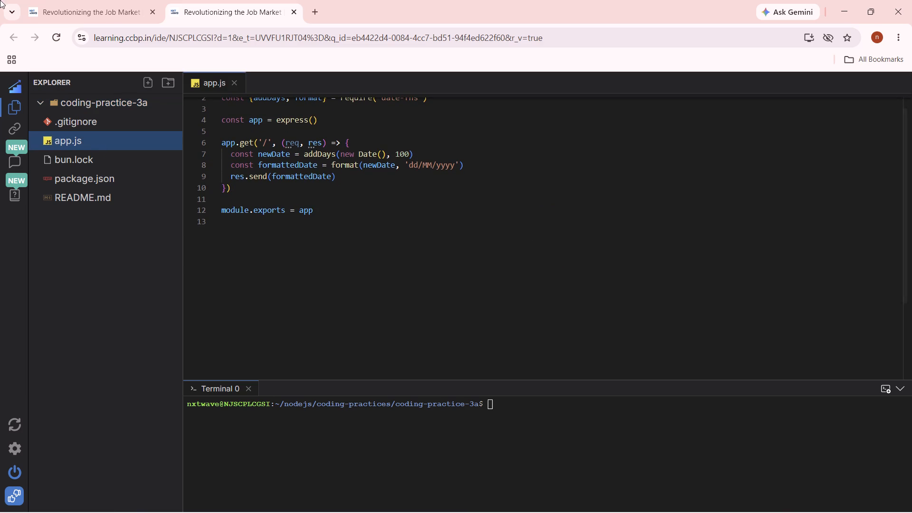
# Copy the submit command "ccbp submit NJSCPLCGSI" from the question page and run it in the IDE terminal.
pyautogui.click(94, 0)
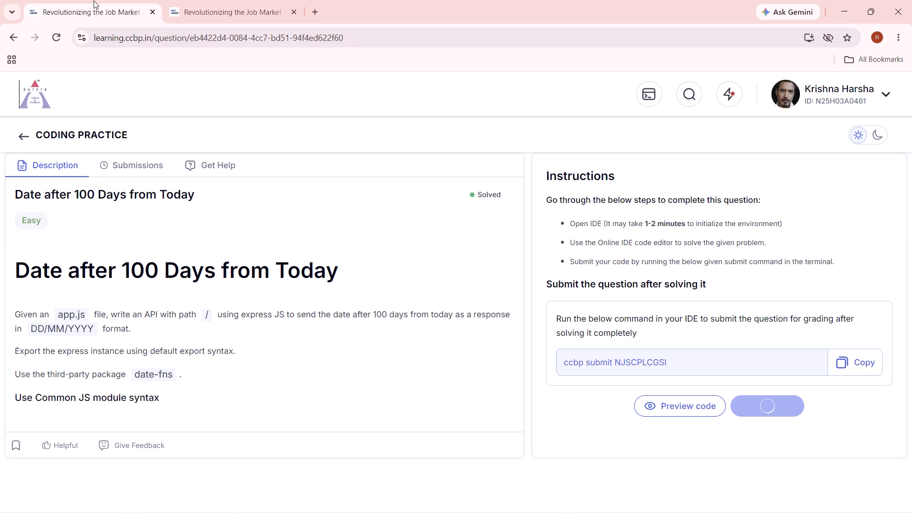
pyautogui.click(857, 369)
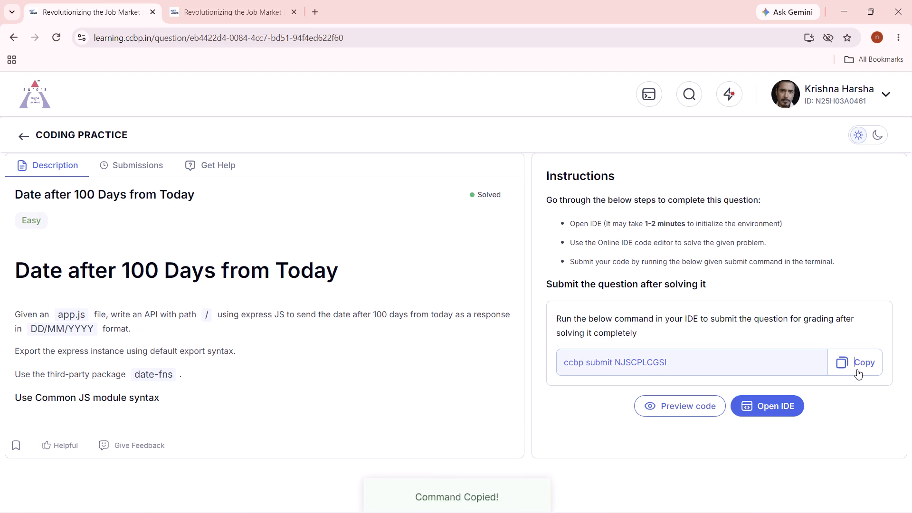
pyautogui.click(193, 0)
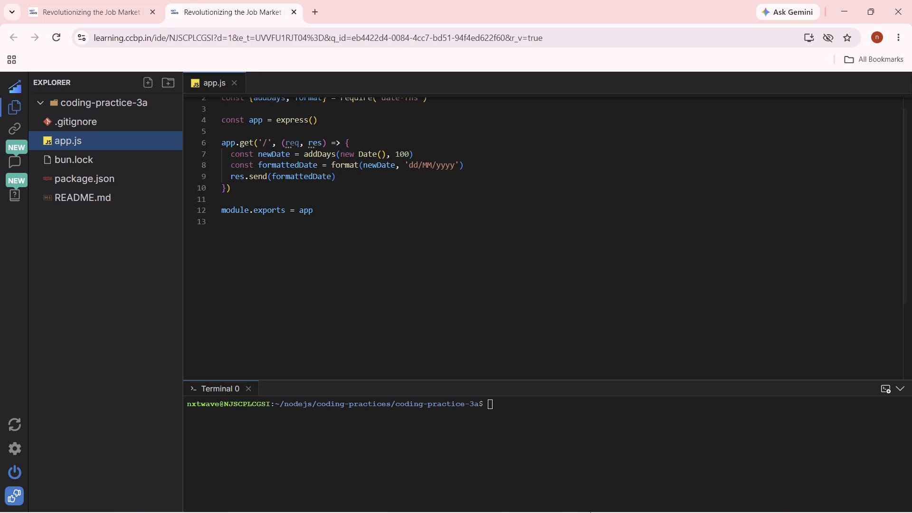
pyautogui.click(566, 405)
pyautogui.hotkey('ctrl', 'shift', 'v')
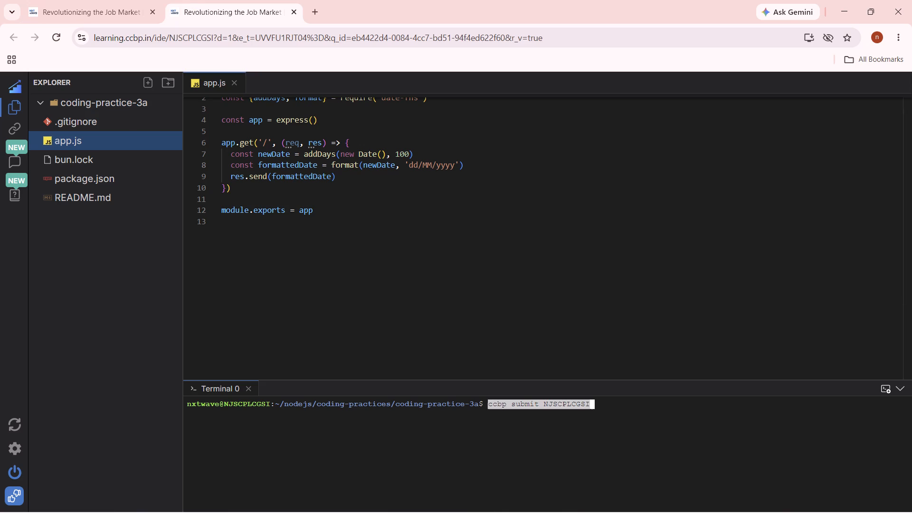
pyautogui.press('Return')
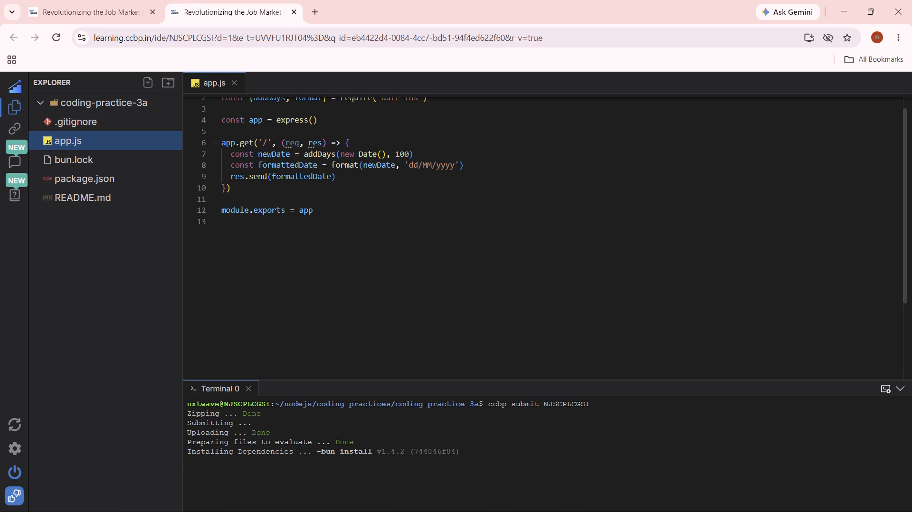
pyautogui.scroll(3, 328, 275)
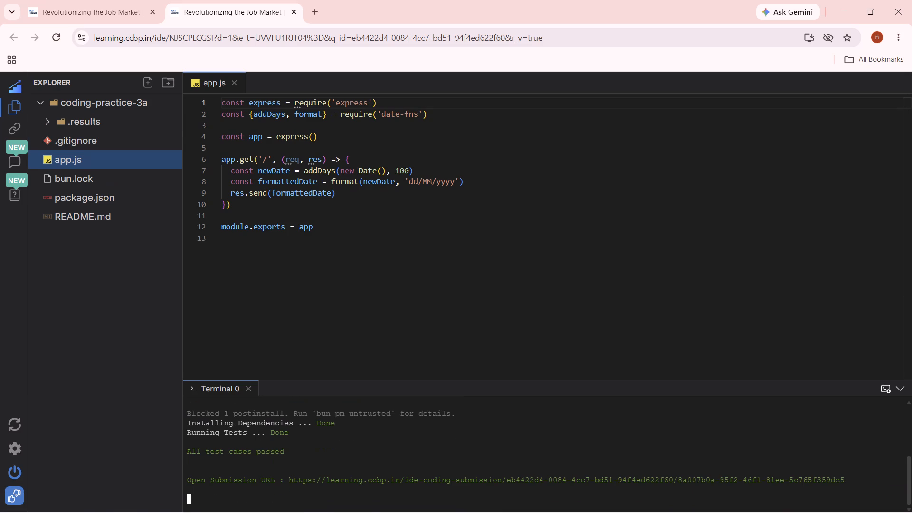
# Open the submission URL from the terminal output and view the submission details page.
pyautogui.click(348, 481)
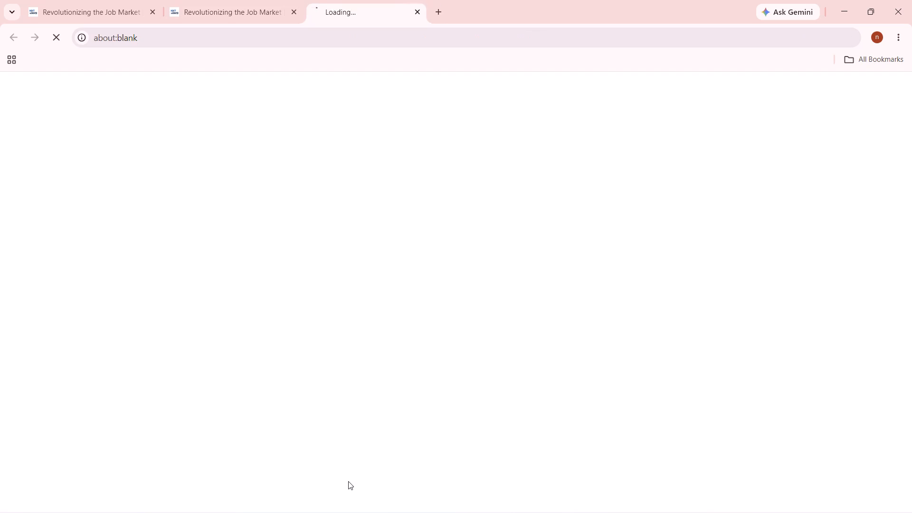
pyautogui.click(279, 0)
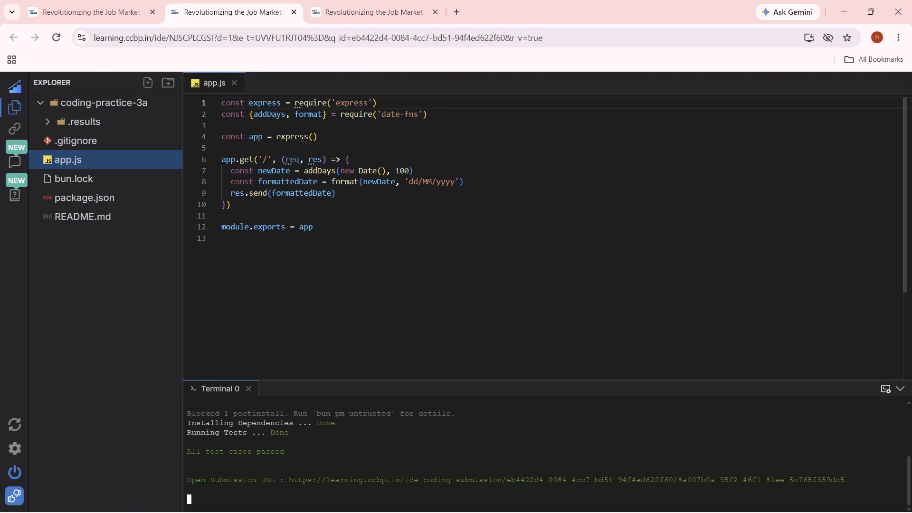
pyautogui.click(334, 3)
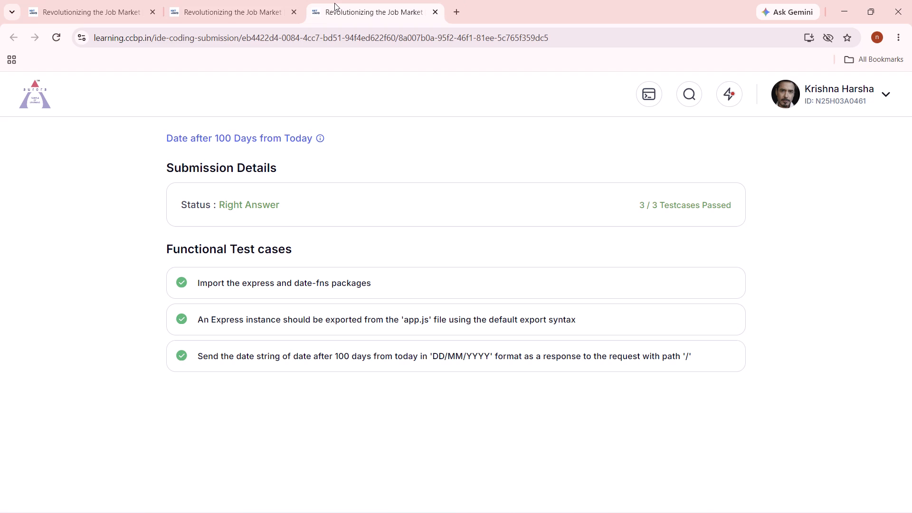
# Capture a screenshot of the whole IDE page, showing the app.js code and terminal output, below the browser's bookmarks bar.
pyautogui.click(241, 0)
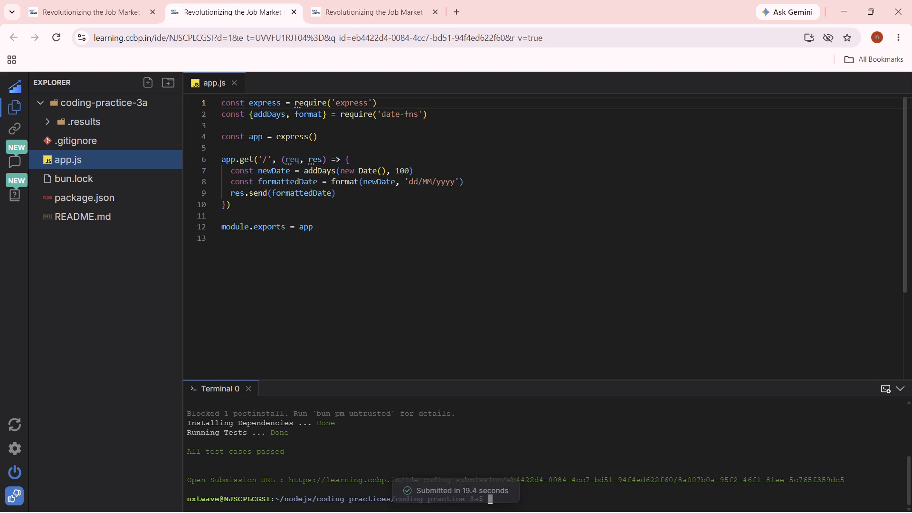
pyautogui.press('Print')
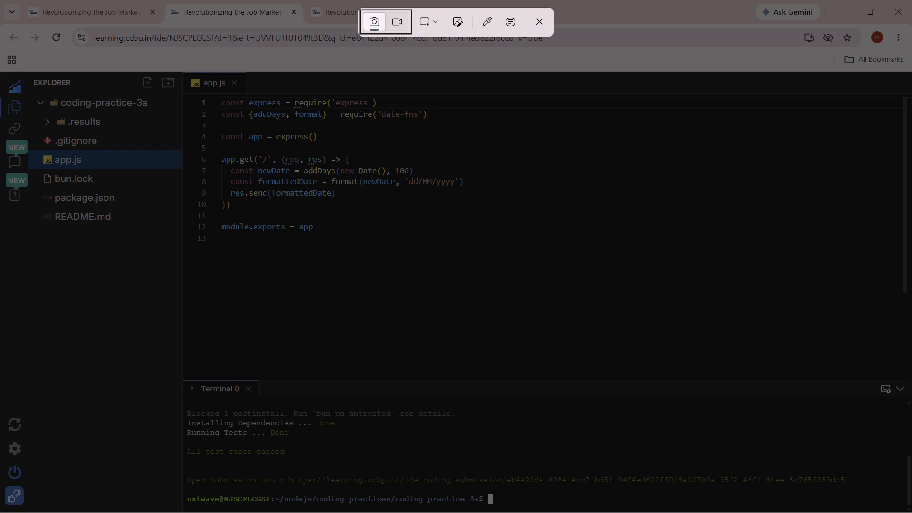
pyautogui.moveTo(0, 70); pyautogui.dragTo(911, 503)
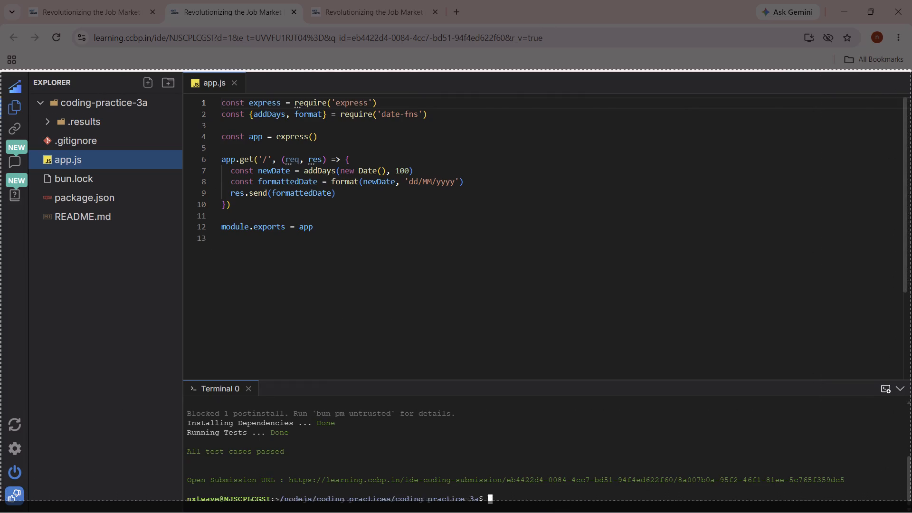
pyautogui.moveTo(911, 503); pyautogui.dragTo(911, 512)
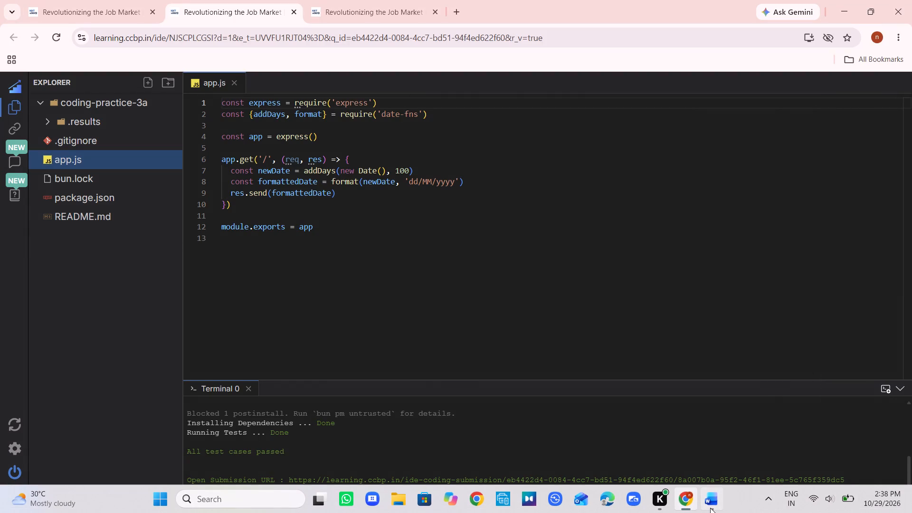
# In the Word document, add line breaks after the question screenshot and paste the IDE screenshot.
pyautogui.click(710, 506)
pyautogui.scroll(-2, 484, 417)
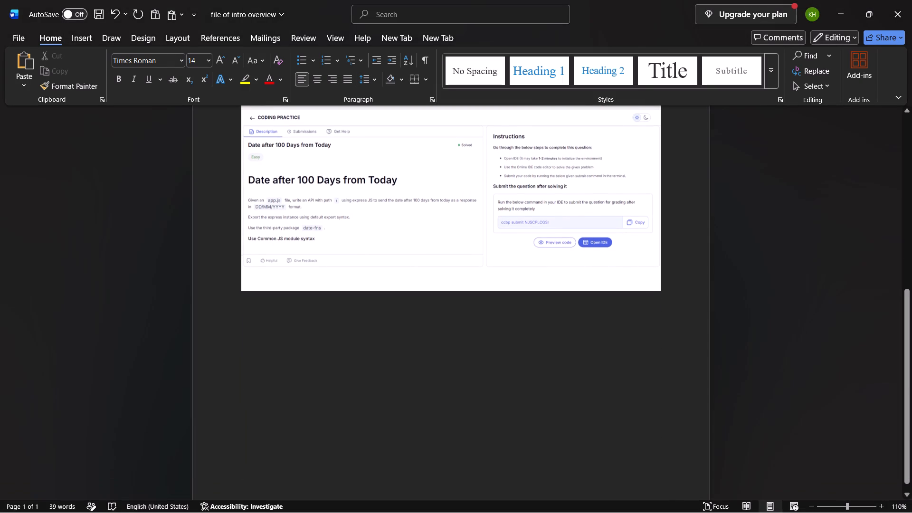
pyautogui.click(679, 286)
pyautogui.hotkey('shift', 'Return')
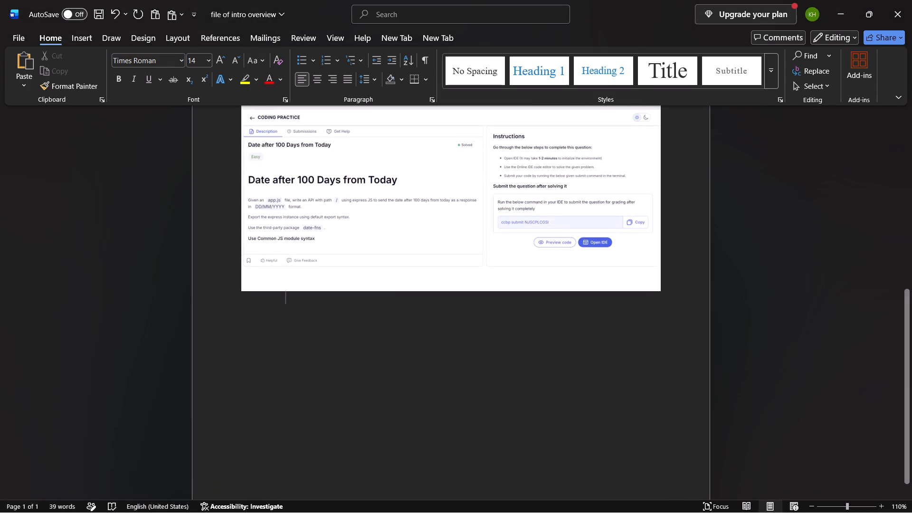
pyautogui.hotkey('shift', 'Return')
pyautogui.hotkey('ctrl', 'v')
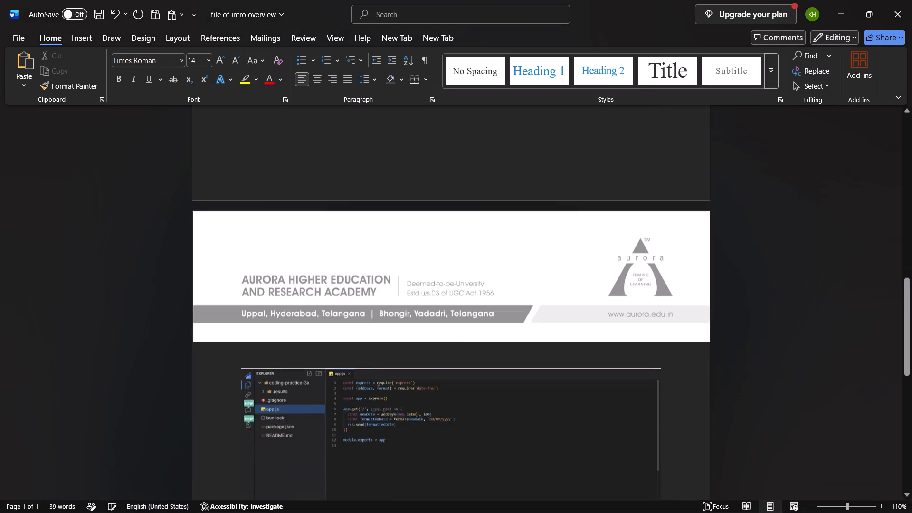
pyautogui.scroll(7, 679, 286)
pyautogui.scroll(-2, 679, 286)
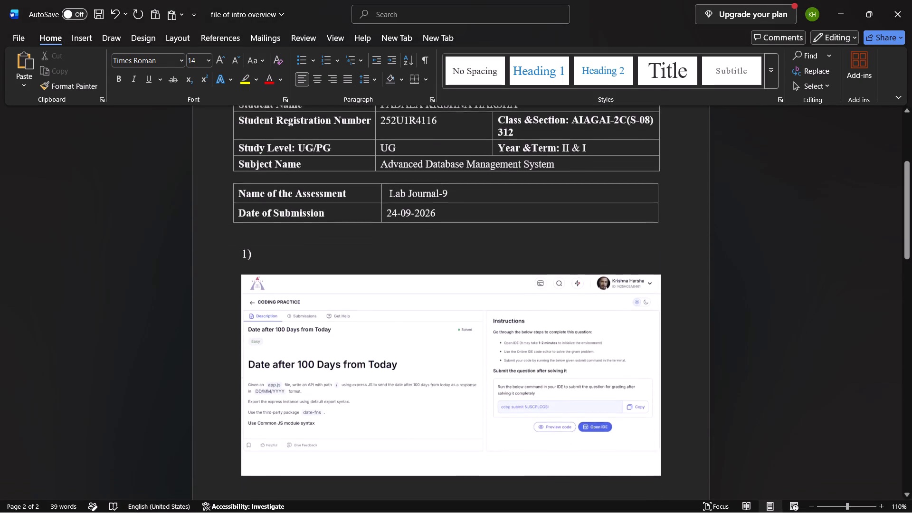
pyautogui.scroll(-2, 679, 286)
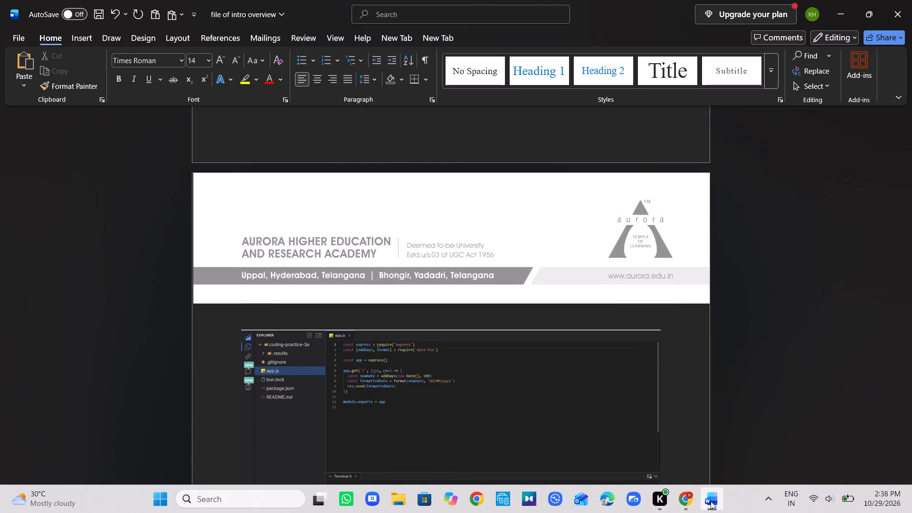
# Back in Chrome, capture a screenshot of the submission details page with its functional test cases, and return to the IDE page.
pyautogui.click(692, 496)
pyautogui.click(379, 0)
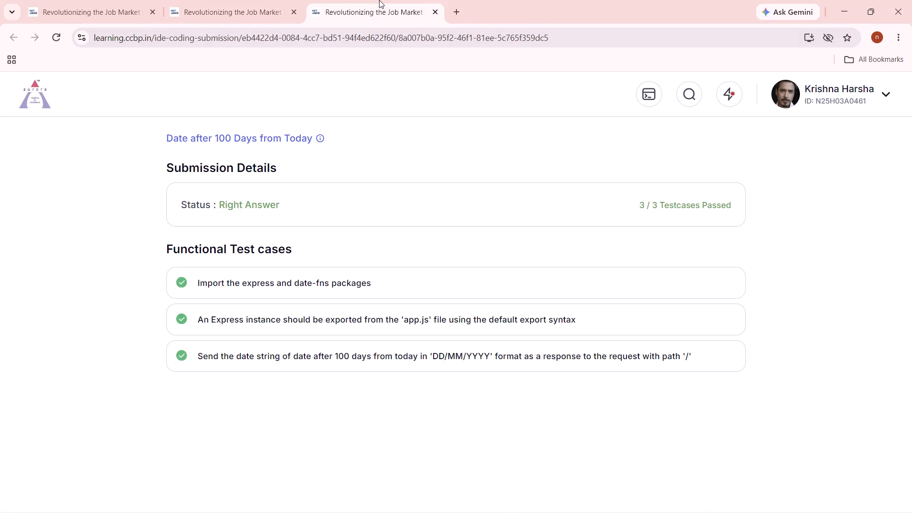
pyautogui.press('Print')
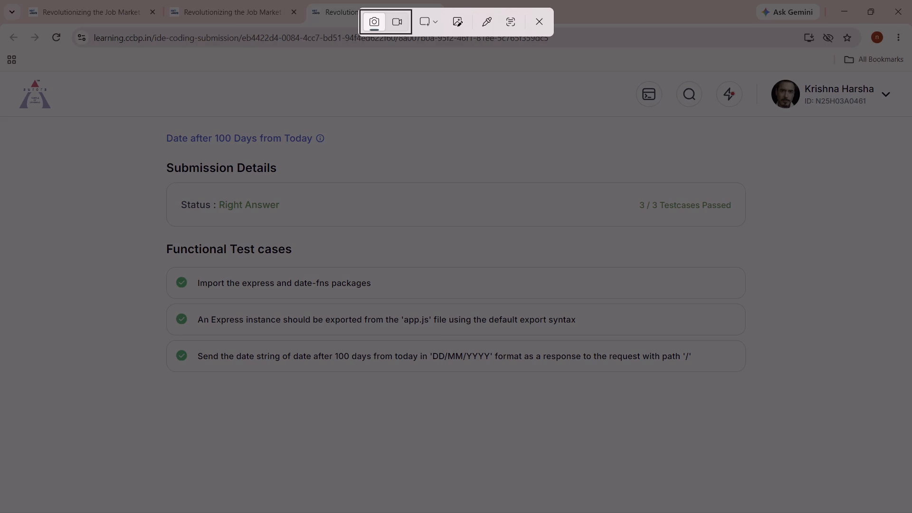
pyautogui.moveTo(0, 71); pyautogui.dragTo(909, 499)
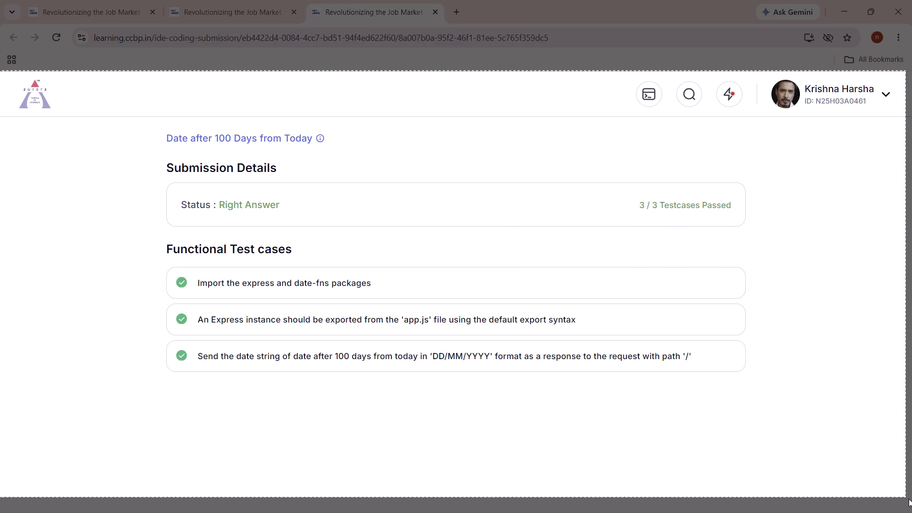
pyautogui.moveTo(909, 499); pyautogui.dragTo(911, 509)
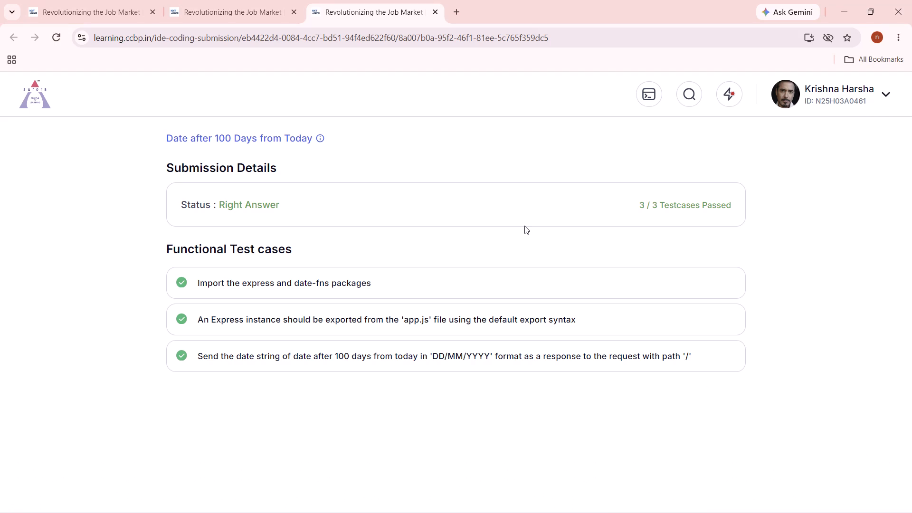
pyautogui.click(227, 11)
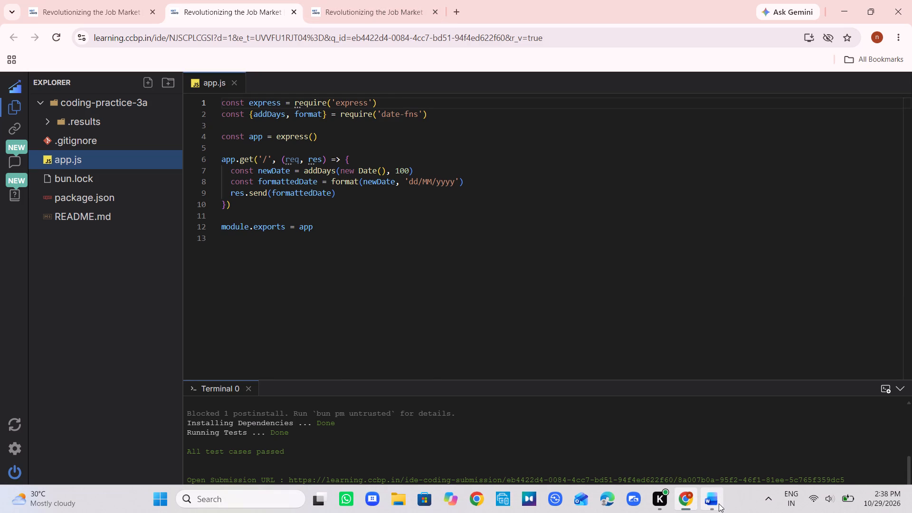
# In the Word document, add line breaks below the IDE screenshot, paste the submission details screenshot, and check the page layout.
pyautogui.click(719, 503)
pyautogui.scroll(-2, 507, 388)
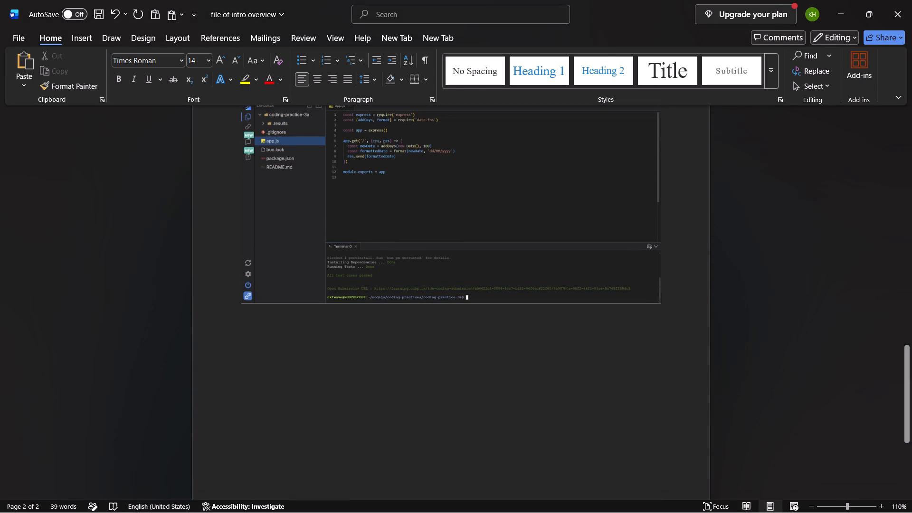
pyautogui.hotkey('shift', 'Return')
pyautogui.hotkey('shift', 'Return')
pyautogui.hotkey('ctrl', 'v')
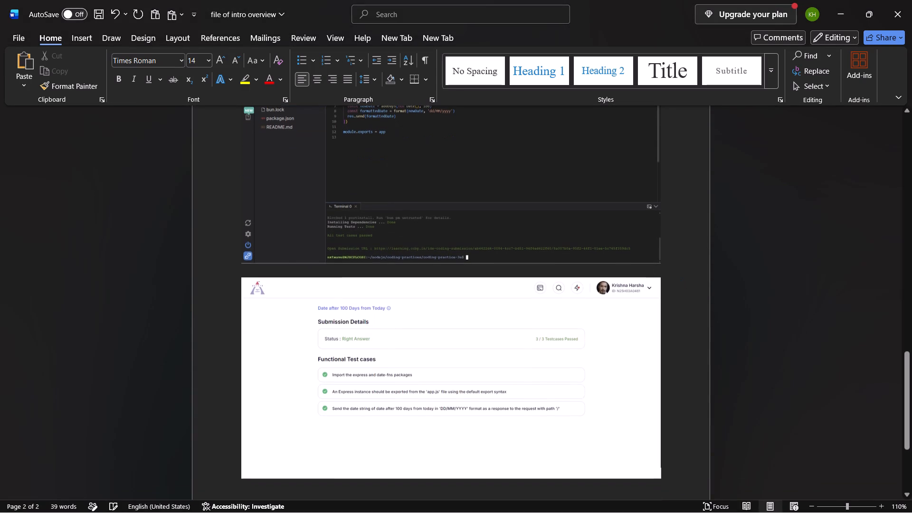
pyautogui.scroll(6, 682, 282)
pyautogui.scroll(-4, 682, 282)
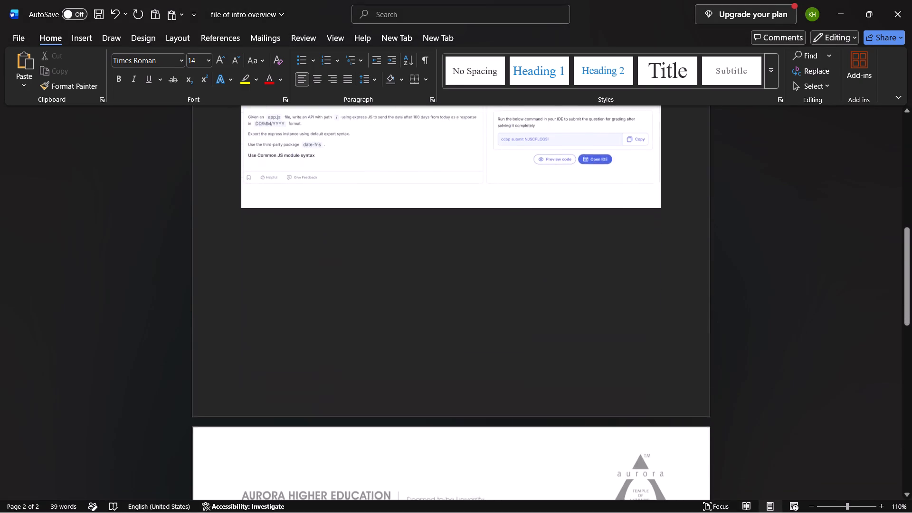
pyautogui.scroll(-3, 682, 282)
pyautogui.scroll(5, 682, 282)
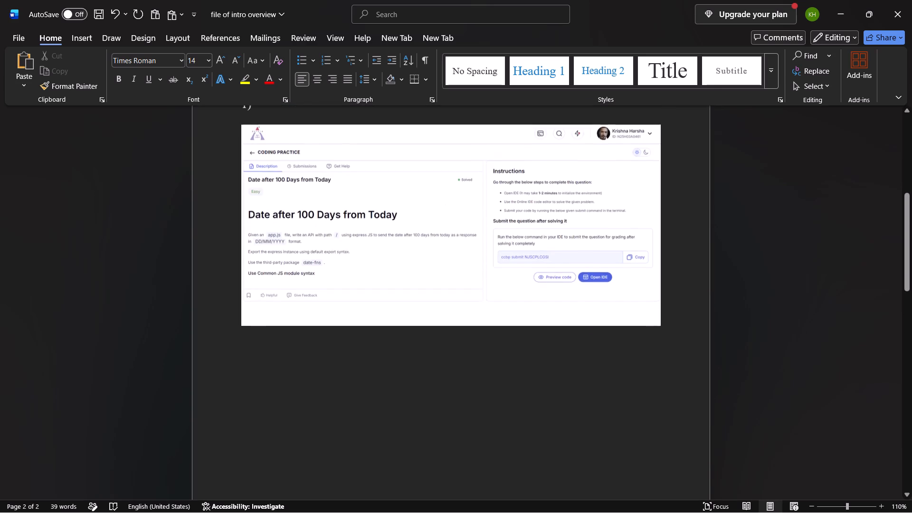
pyautogui.scroll(-3, 682, 282)
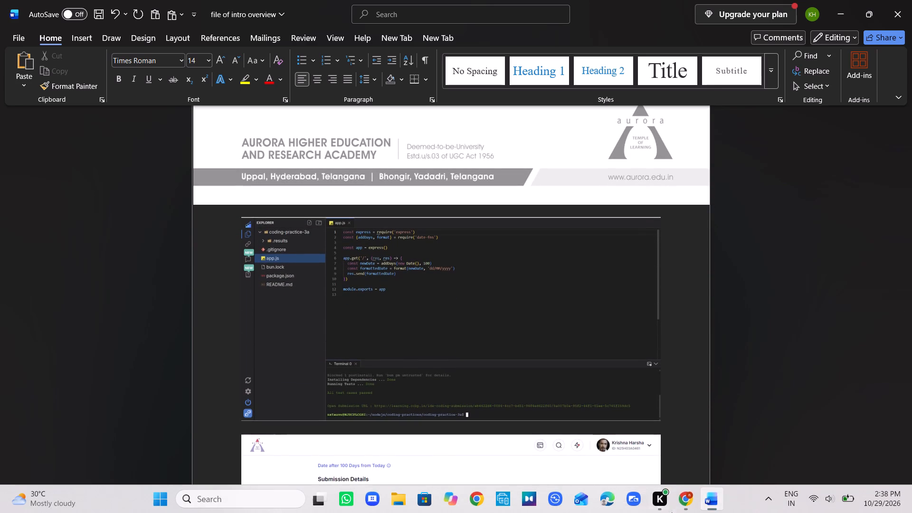
# In Chrome, open the code preview of the "Date after 100 Days from Today" question and capture a screenshot of the preview page.
pyautogui.click(676, 498)
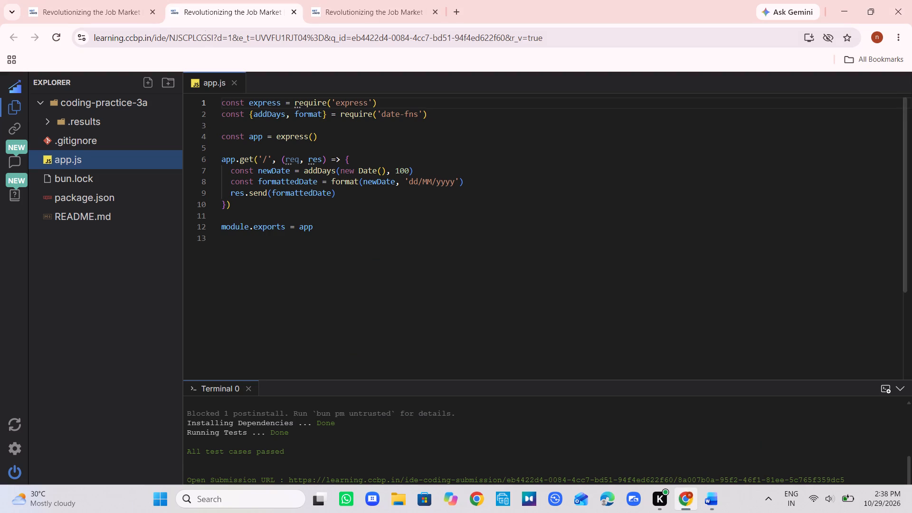
pyautogui.click(126, 0)
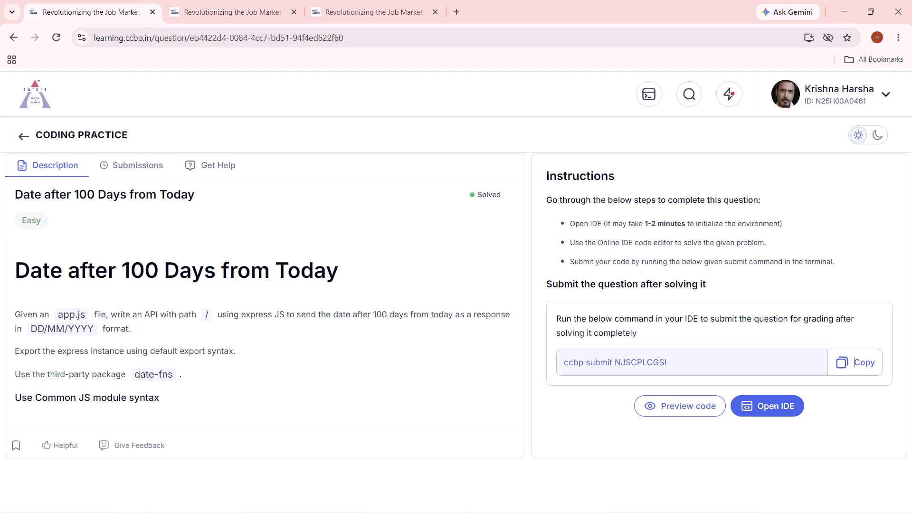
pyautogui.click(663, 407)
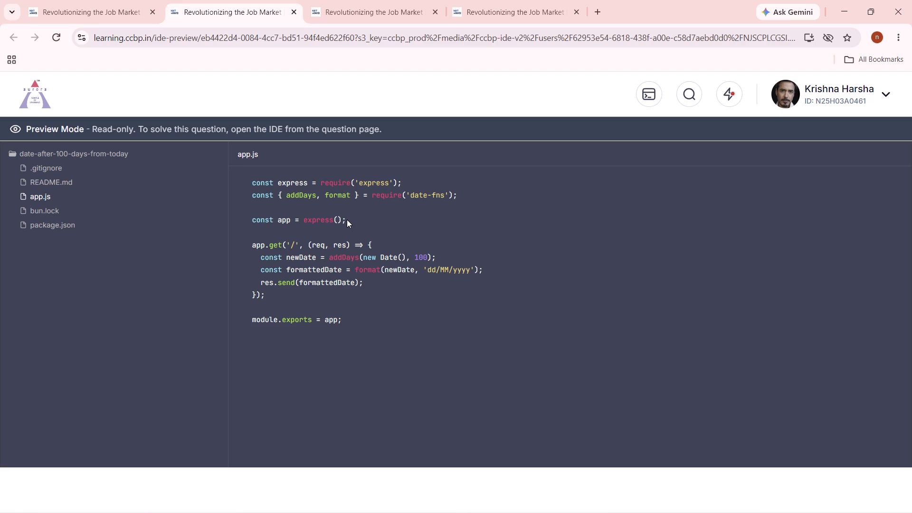
pyautogui.press('Print')
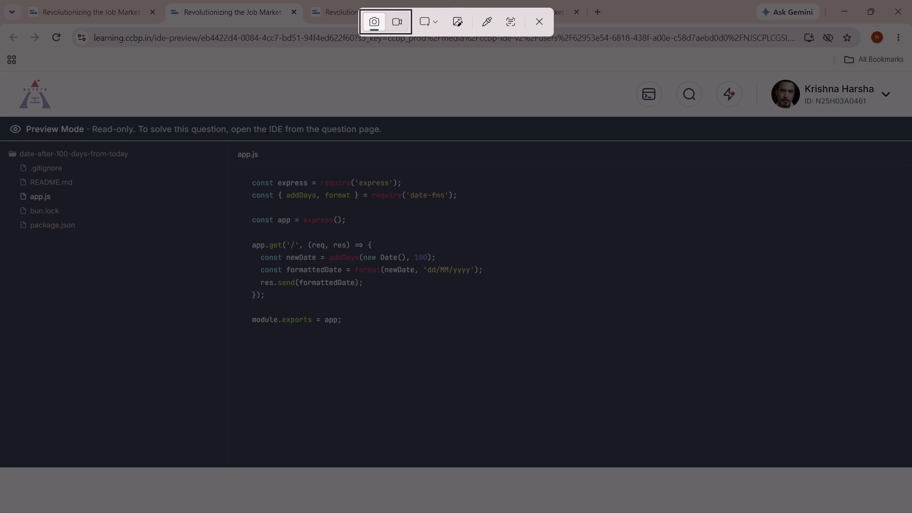
pyautogui.moveTo(0, 71); pyautogui.dragTo(895, 457)
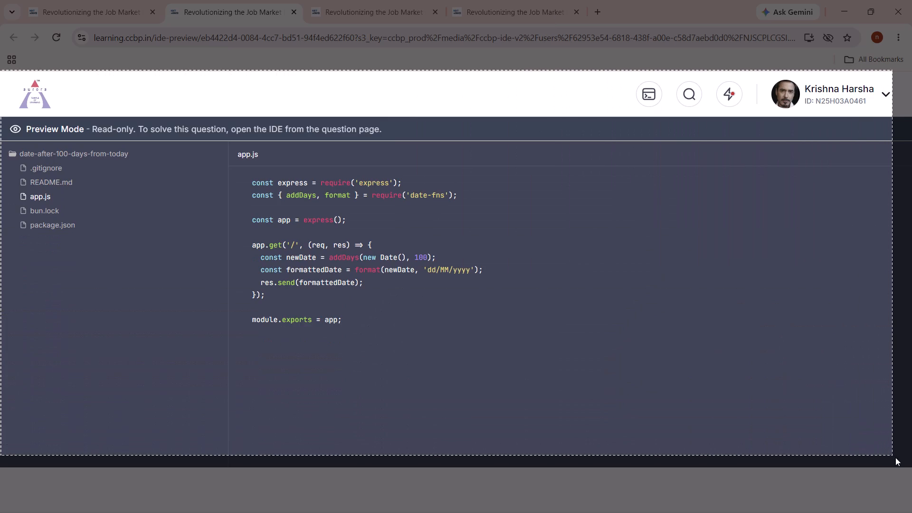
pyautogui.moveTo(895, 457); pyautogui.dragTo(909, 468)
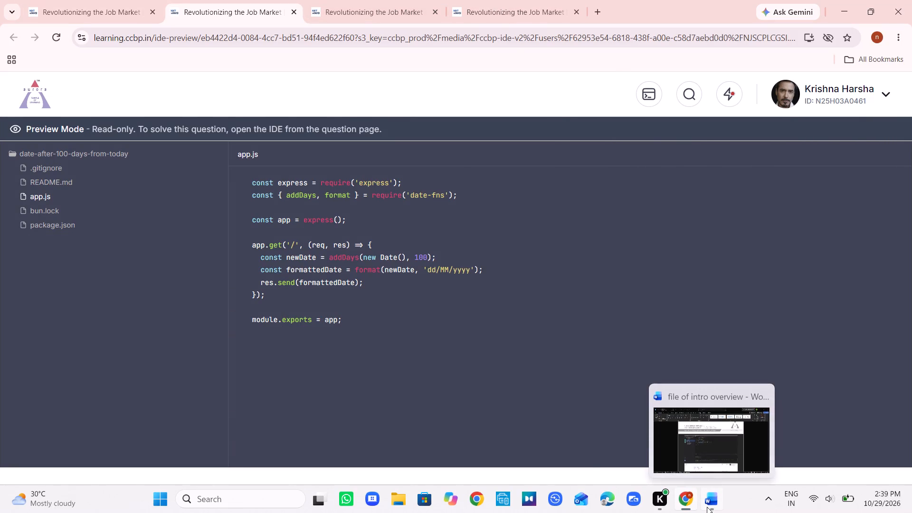
# In the Word document, add line breaks after the question screenshot, paste the code preview screenshot, and delete one line break in front of it.
pyautogui.click(707, 507)
pyautogui.scroll(-2, 503, 390)
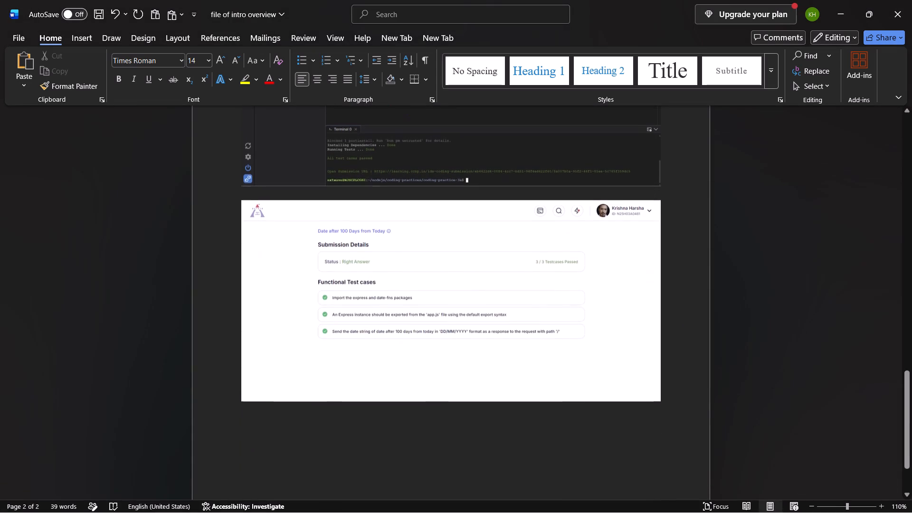
pyautogui.scroll(7, 503, 390)
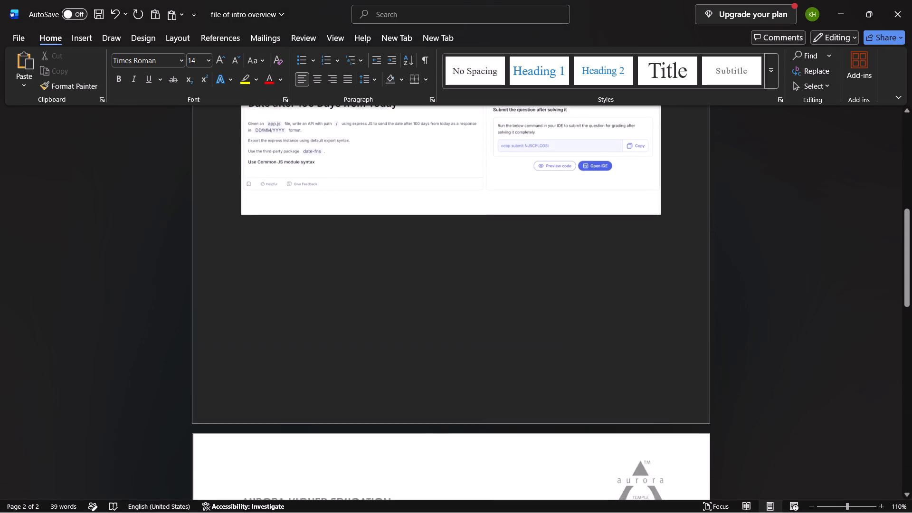
pyautogui.scroll(-2, 499, 371)
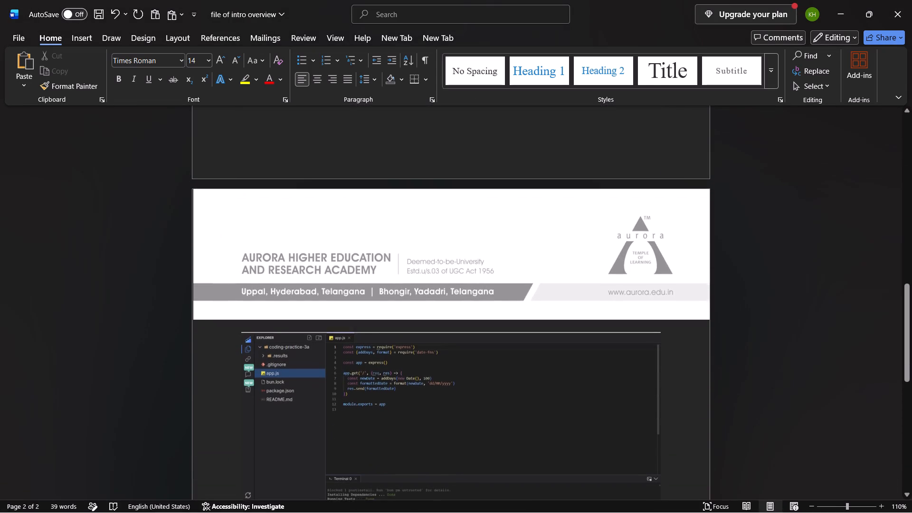
pyautogui.scroll(-2, 569, 395)
pyautogui.scroll(1, 670, 288)
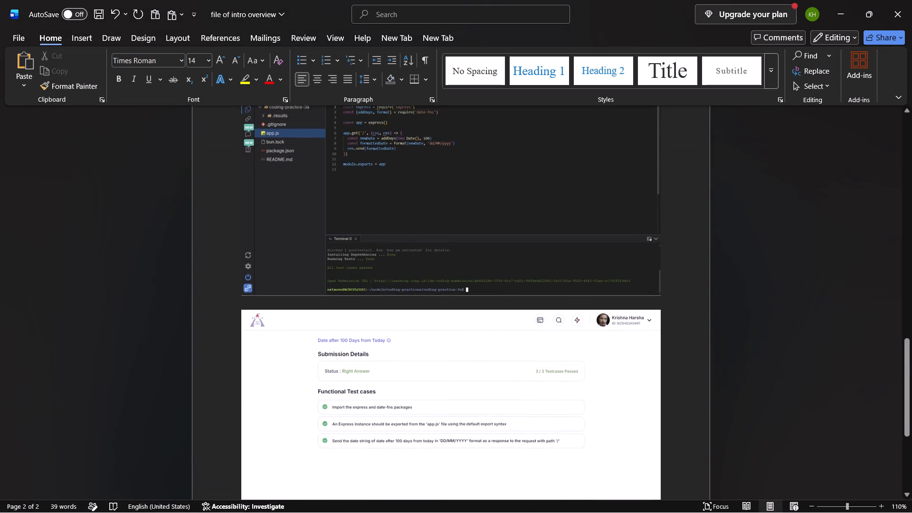
pyautogui.scroll(5, 670, 288)
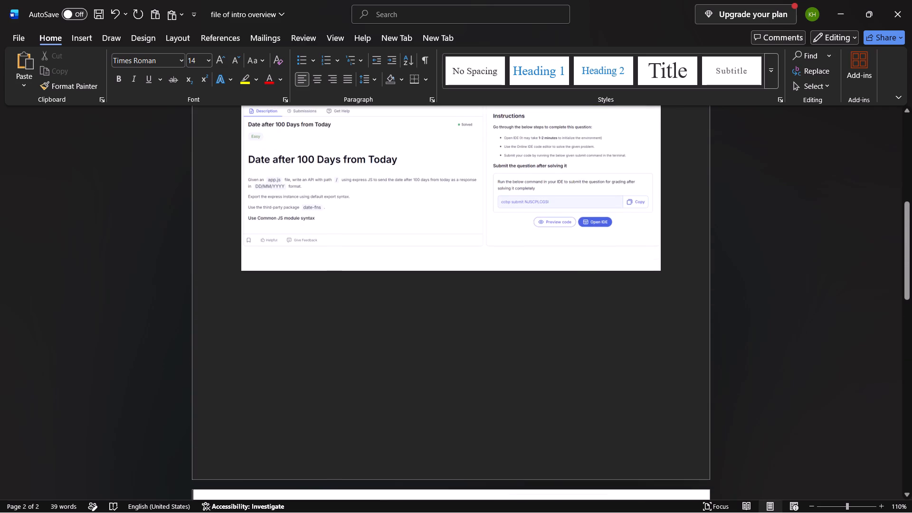
pyautogui.click(671, 294)
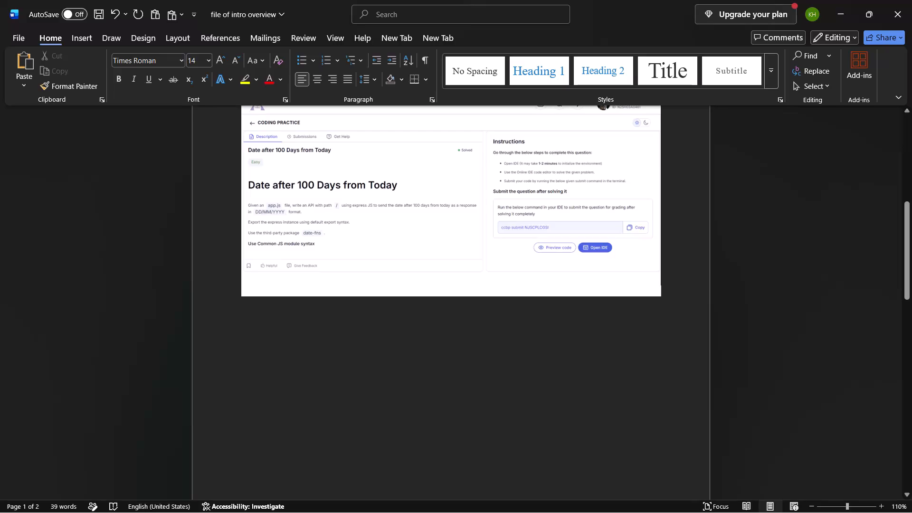
pyautogui.hotkey('shift', 'Return')
pyautogui.hotkey('shift', 'Return')
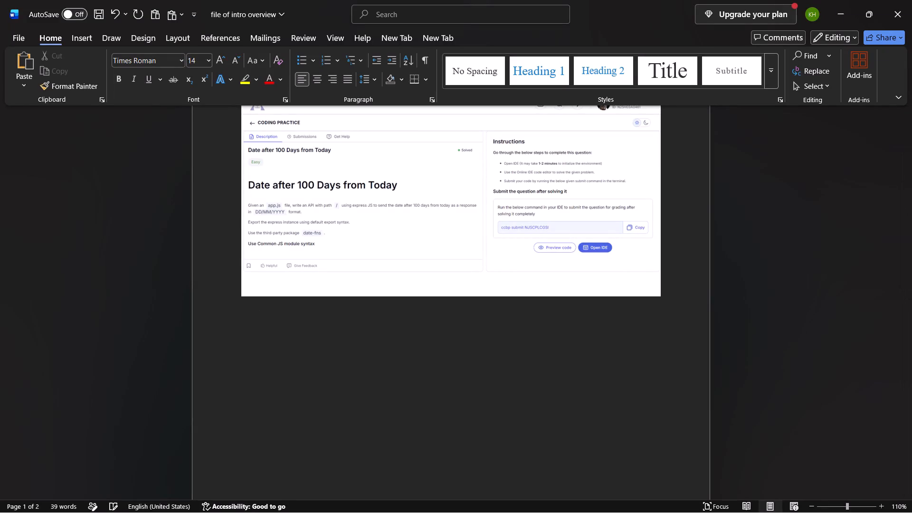
pyautogui.hotkey('ctrl', 'v')
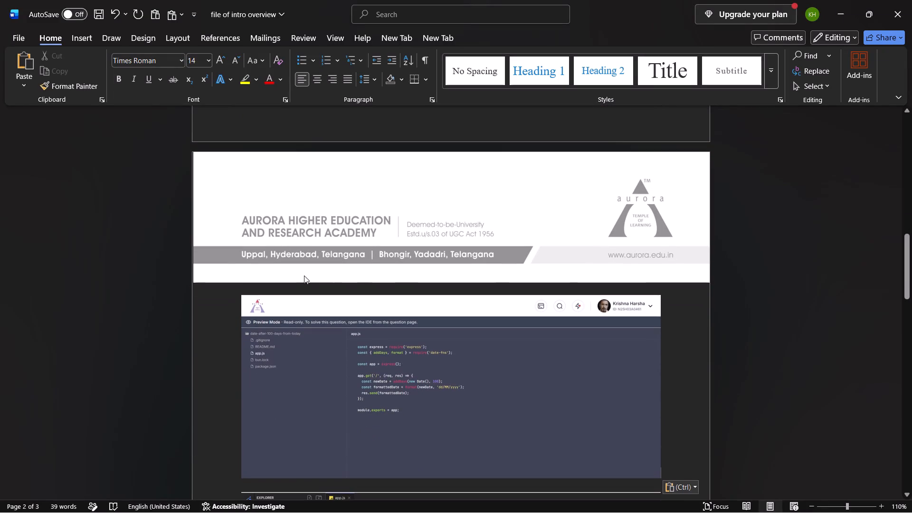
pyautogui.click(237, 296)
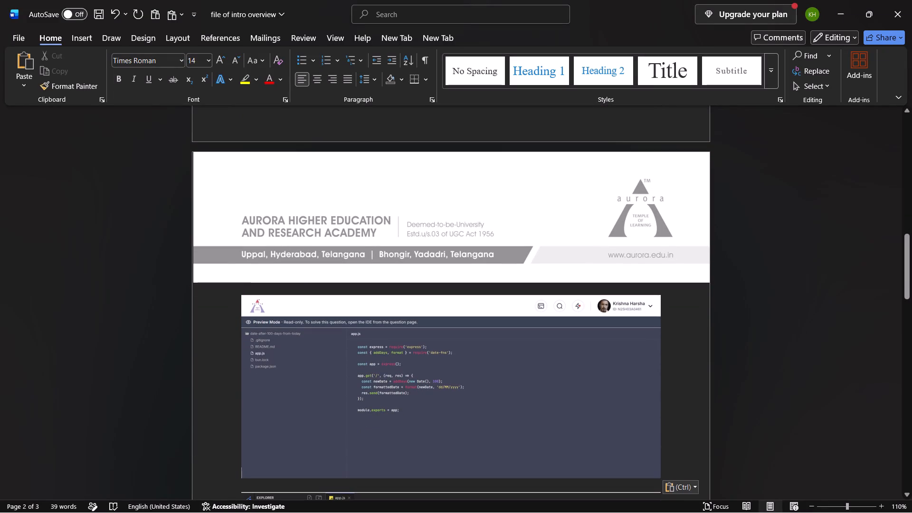
pyautogui.press('BackSpace')
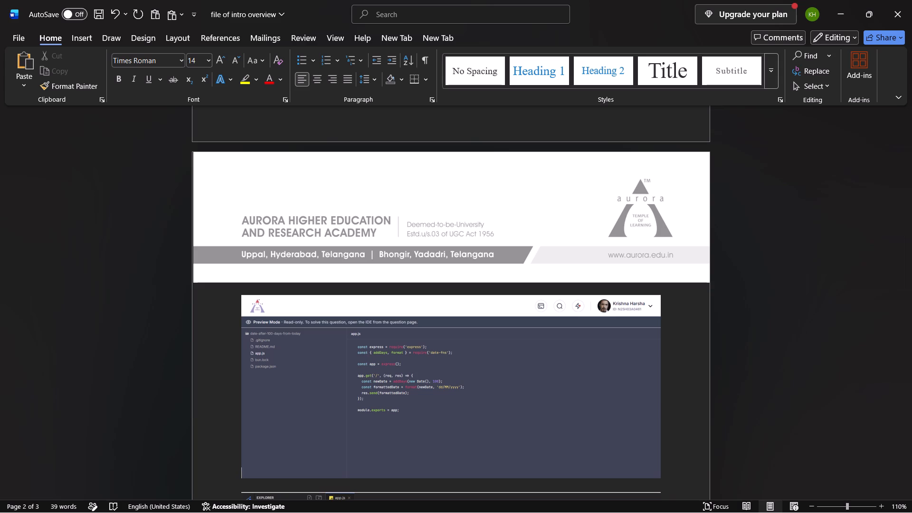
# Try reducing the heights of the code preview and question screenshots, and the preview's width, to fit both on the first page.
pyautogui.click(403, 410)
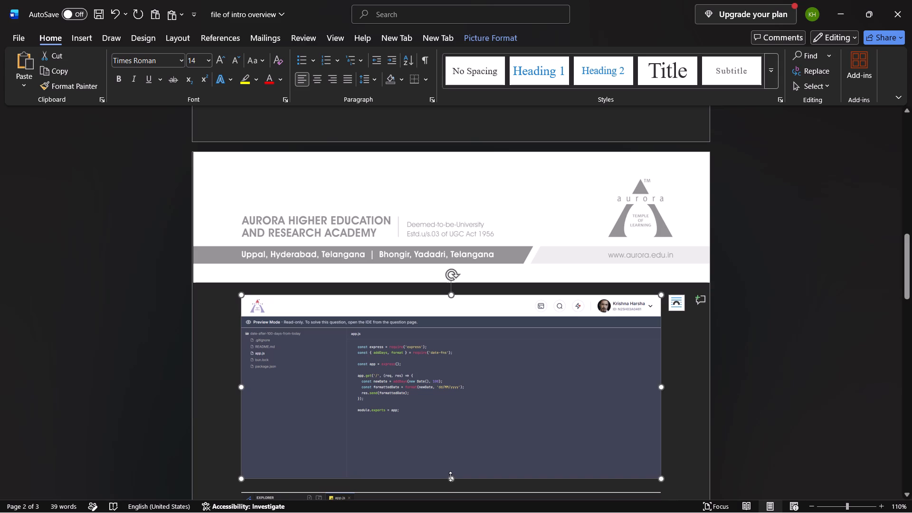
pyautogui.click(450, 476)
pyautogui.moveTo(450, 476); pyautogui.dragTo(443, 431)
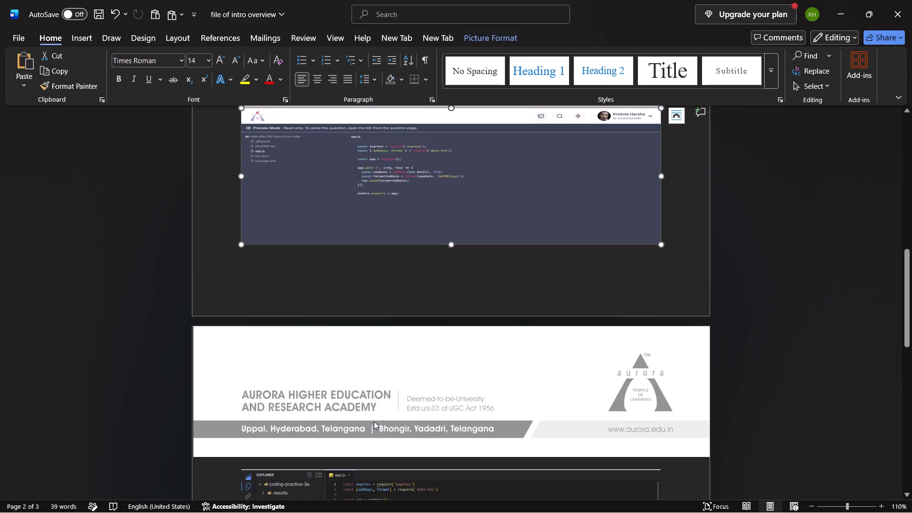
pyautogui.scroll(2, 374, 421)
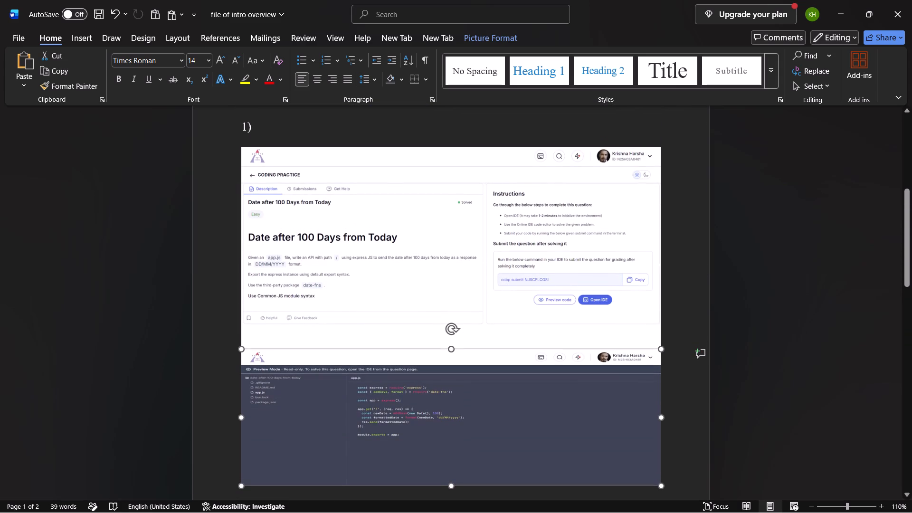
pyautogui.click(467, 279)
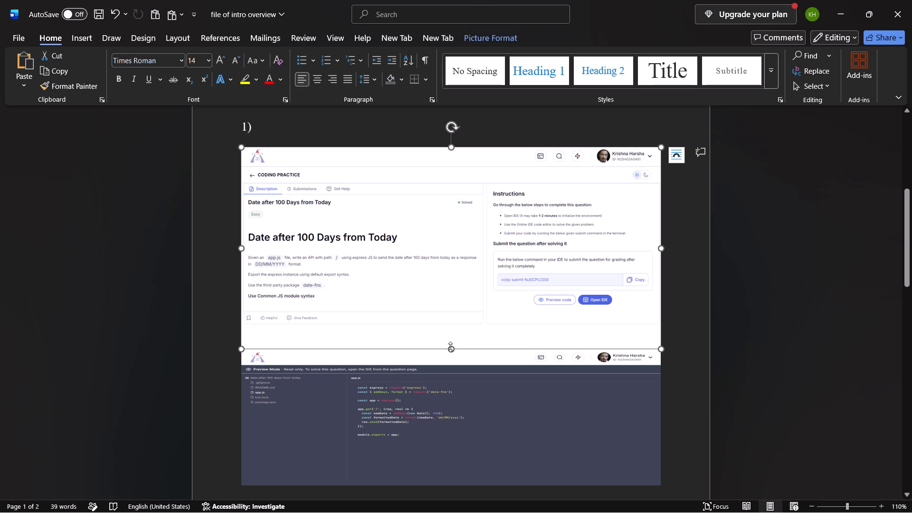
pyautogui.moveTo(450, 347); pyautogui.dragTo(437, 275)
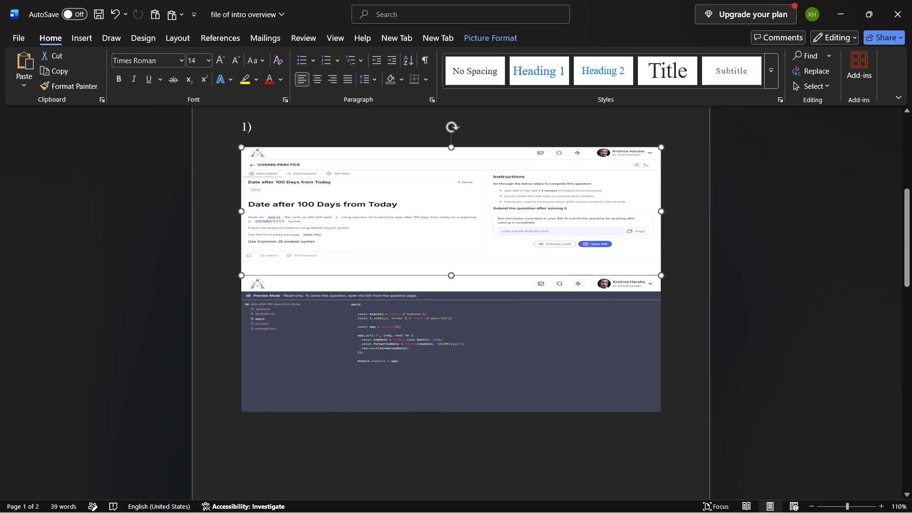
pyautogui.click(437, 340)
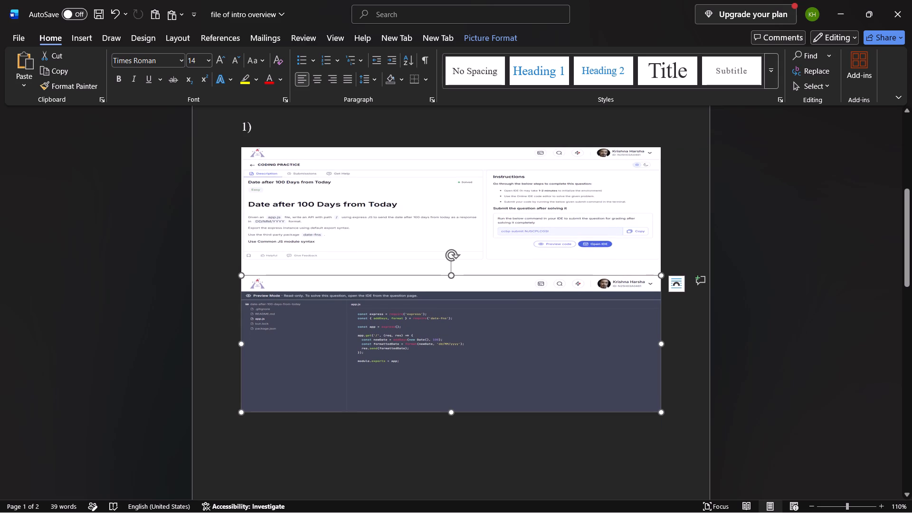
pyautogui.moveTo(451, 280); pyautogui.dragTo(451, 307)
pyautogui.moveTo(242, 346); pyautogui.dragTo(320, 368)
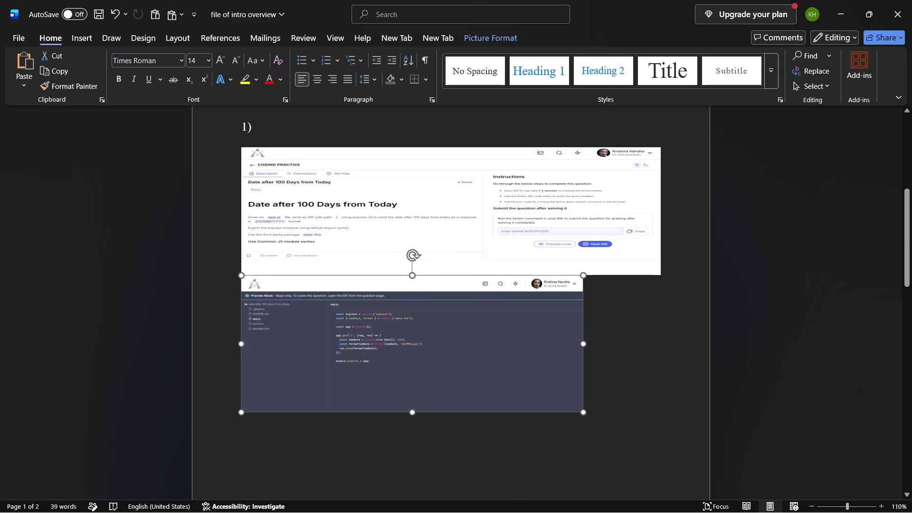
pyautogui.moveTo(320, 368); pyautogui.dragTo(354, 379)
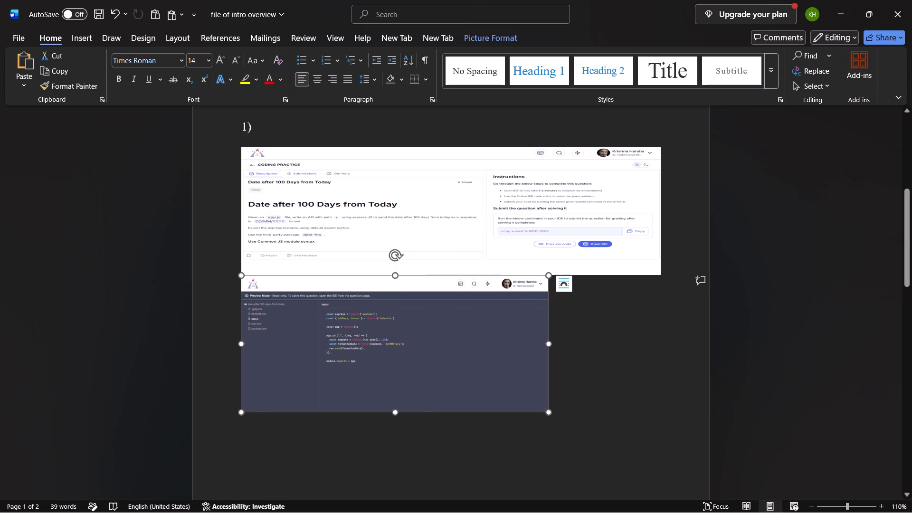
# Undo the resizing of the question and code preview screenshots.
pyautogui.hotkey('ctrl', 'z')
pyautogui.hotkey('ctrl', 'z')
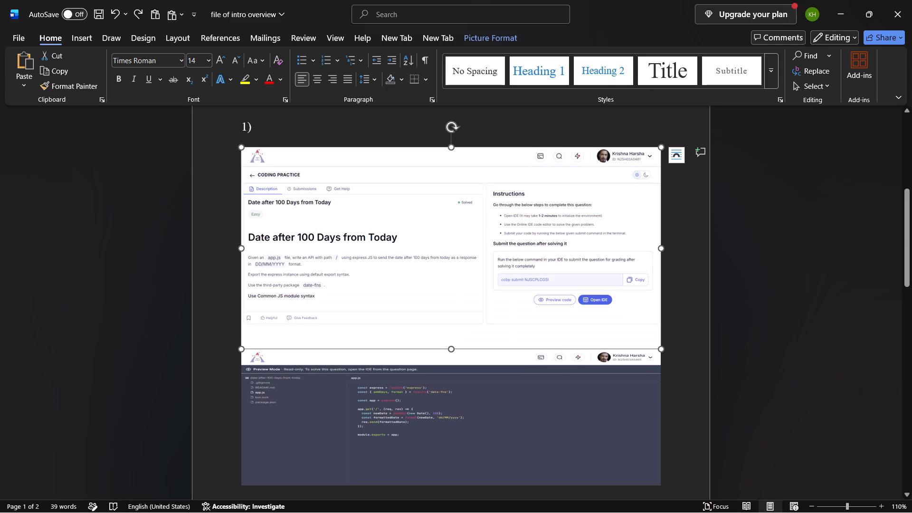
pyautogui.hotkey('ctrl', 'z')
# Add line breaks between the "1)" label and the question screenshot on the first page.
pyautogui.scroll(-5, 354, 379)
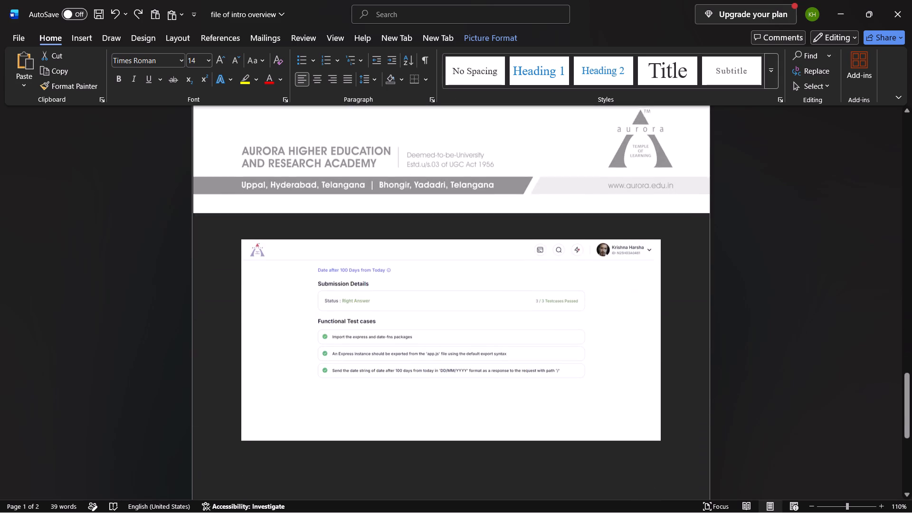
pyautogui.scroll(8, 354, 379)
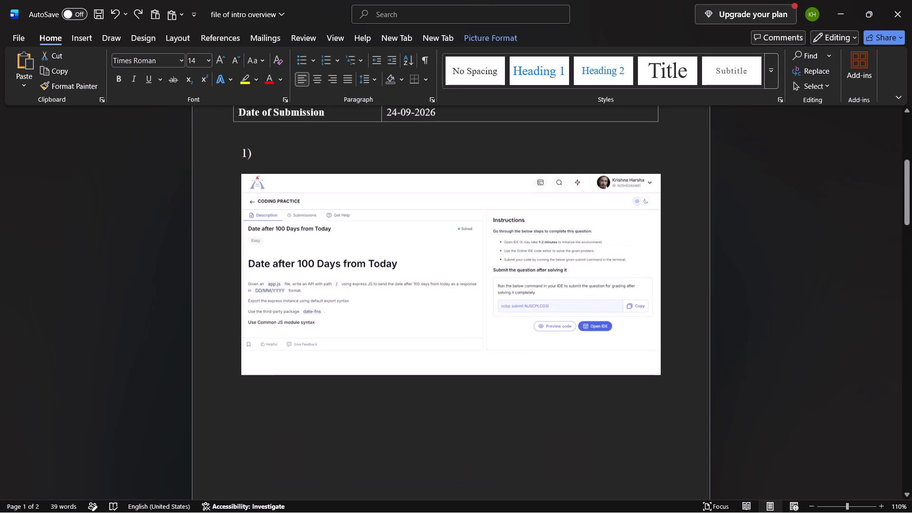
pyautogui.scroll(1, 354, 379)
pyautogui.click(287, 244)
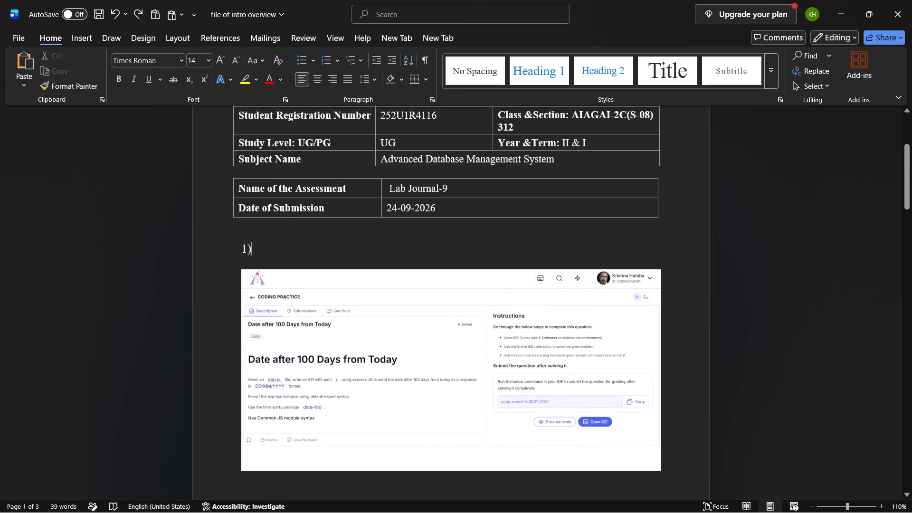
pyautogui.hotkey('shift', 'Return')
pyautogui.hotkey('shift', 'Return')
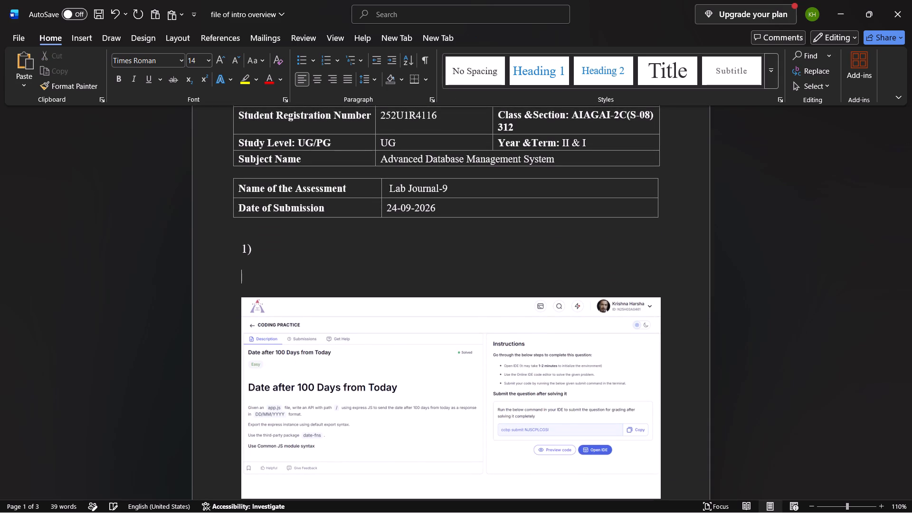
# Check how the question, code preview, IDE and submission screenshots are laid out across the document's pages.
pyautogui.scroll(-10, 287, 244)
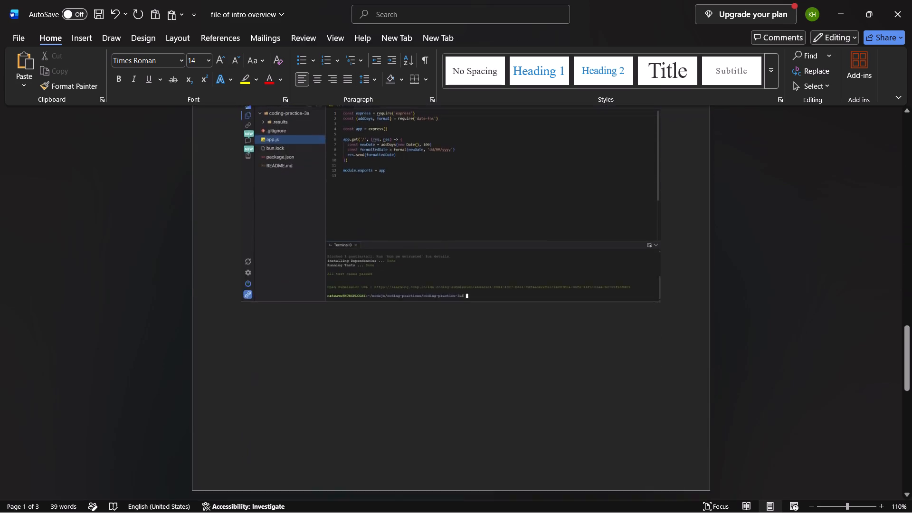
pyautogui.scroll(-1, 287, 244)
pyautogui.scroll(6, 287, 244)
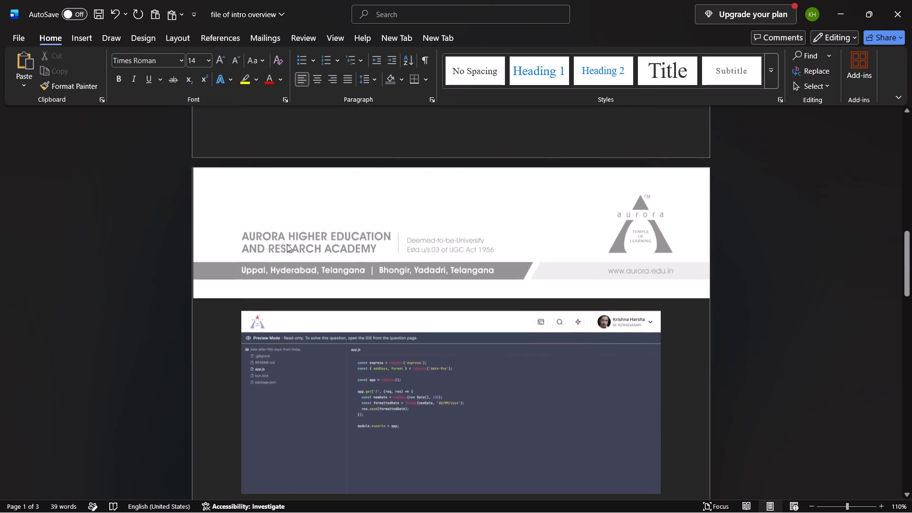
pyautogui.scroll(9, 287, 244)
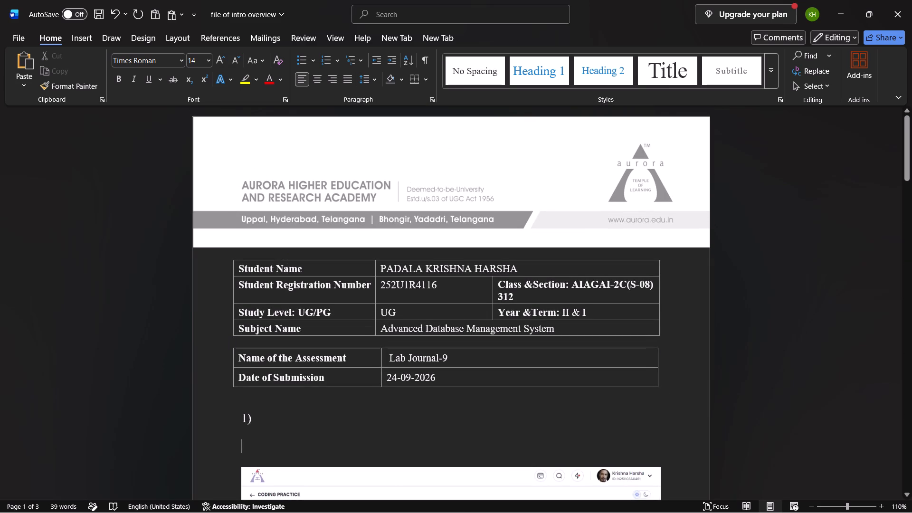
# Back in Chrome, close the code preview page and return to the question description page.
pyautogui.click(691, 500)
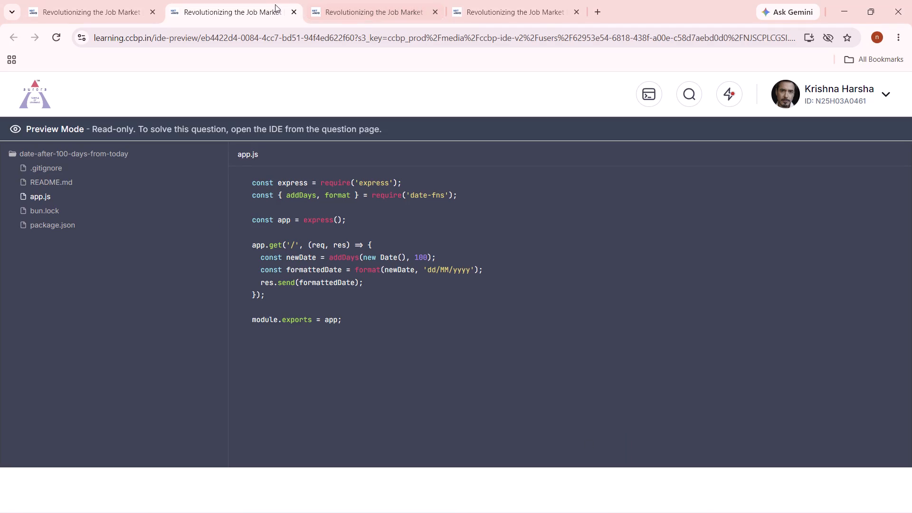
pyautogui.click(293, 10)
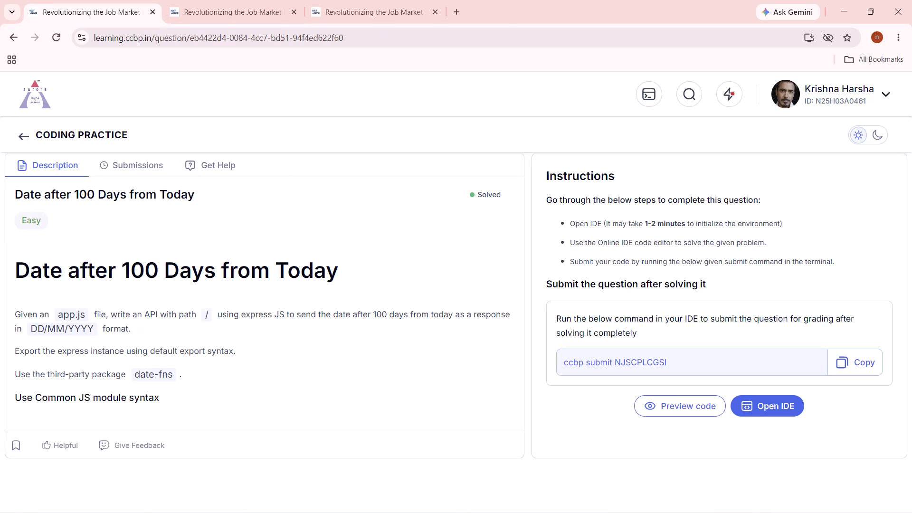
# Copy the title "Date after 100 Days from Today" from the coding practice list and paste it after "1)" in the Word document.
pyautogui.click(21, 141)
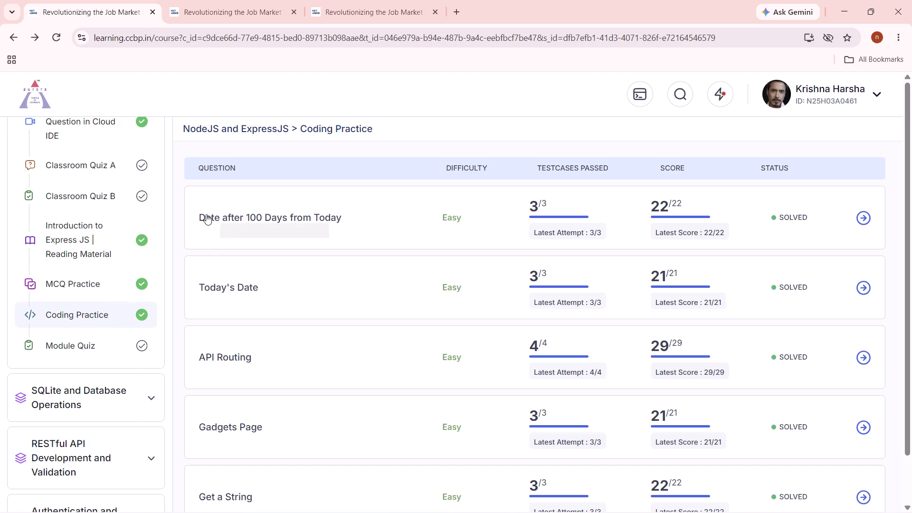
pyautogui.moveTo(199, 214); pyautogui.dragTo(372, 223)
pyautogui.hotkey('ctrl', 'c')
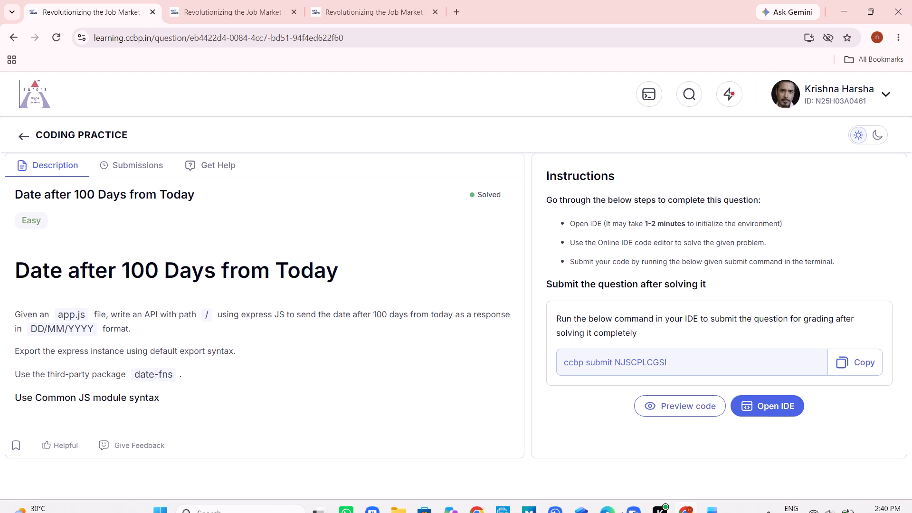
pyautogui.click(709, 501)
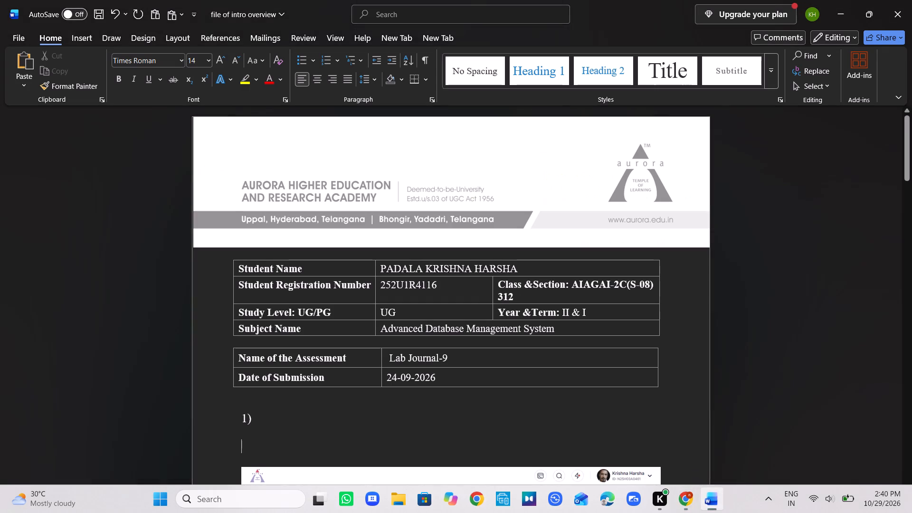
pyautogui.click(298, 415)
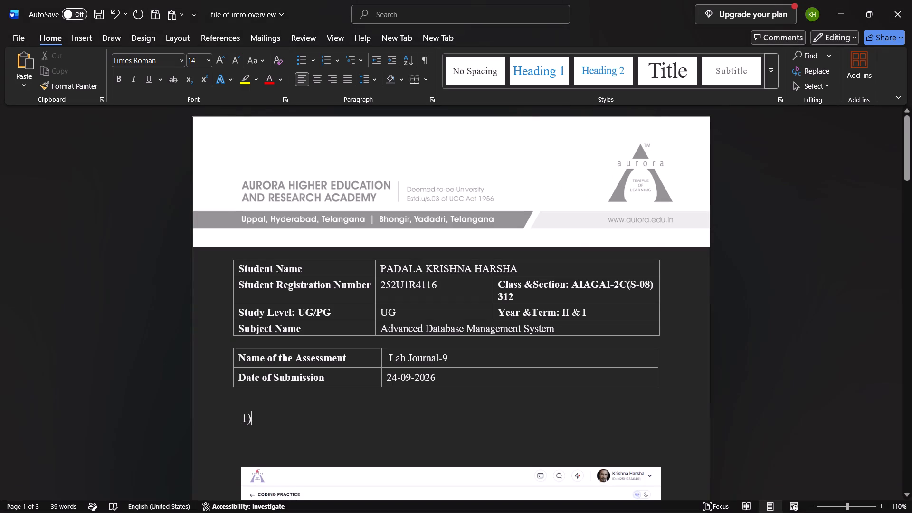
pyautogui.press('space')
pyautogui.hotkey('ctrl', 'z')
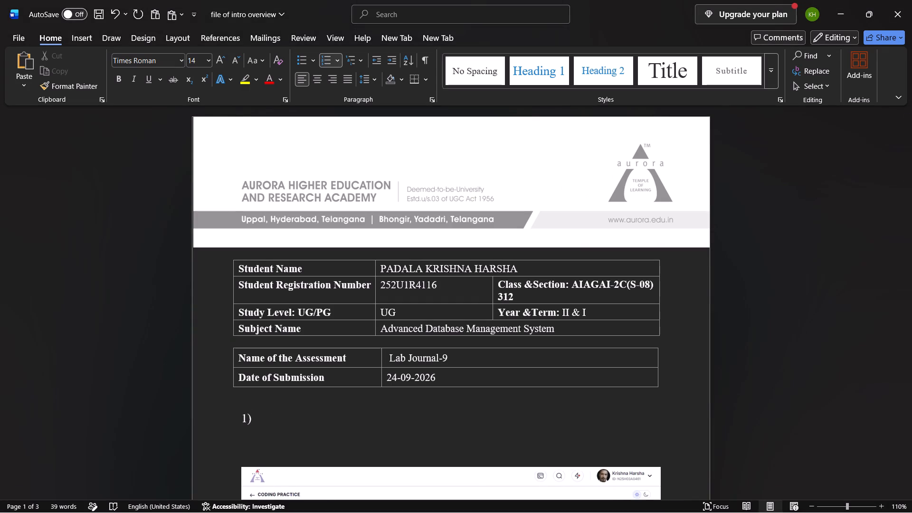
pyautogui.hotkey('ctrl', 'v')
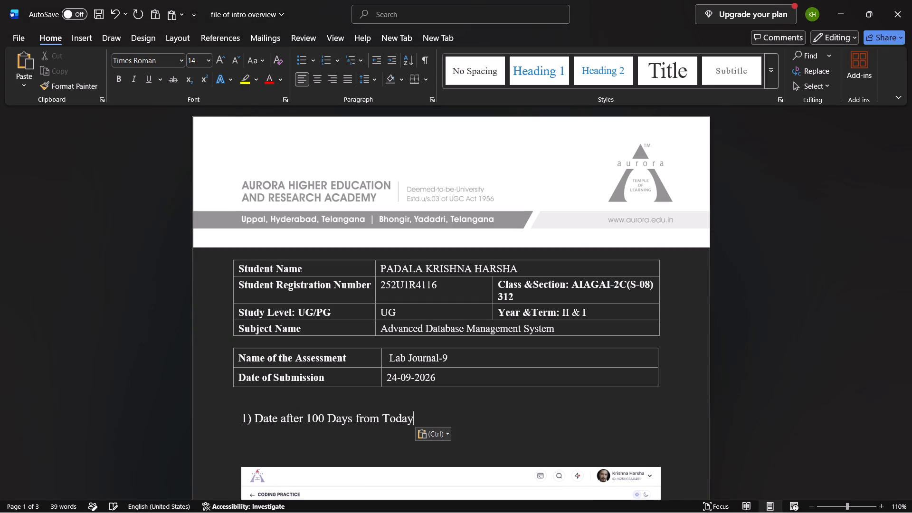
# Make the pasted title "Date after 100 Days from Today" bold and remove one blank line between it and the question screenshot.
pyautogui.moveTo(256, 418); pyautogui.dragTo(377, 423)
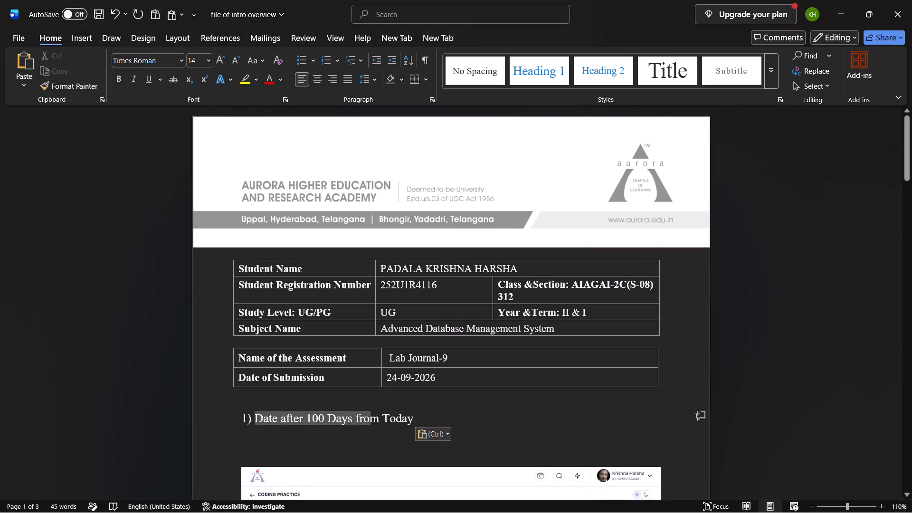
pyautogui.moveTo(377, 423); pyautogui.dragTo(407, 422)
pyautogui.click(418, 400)
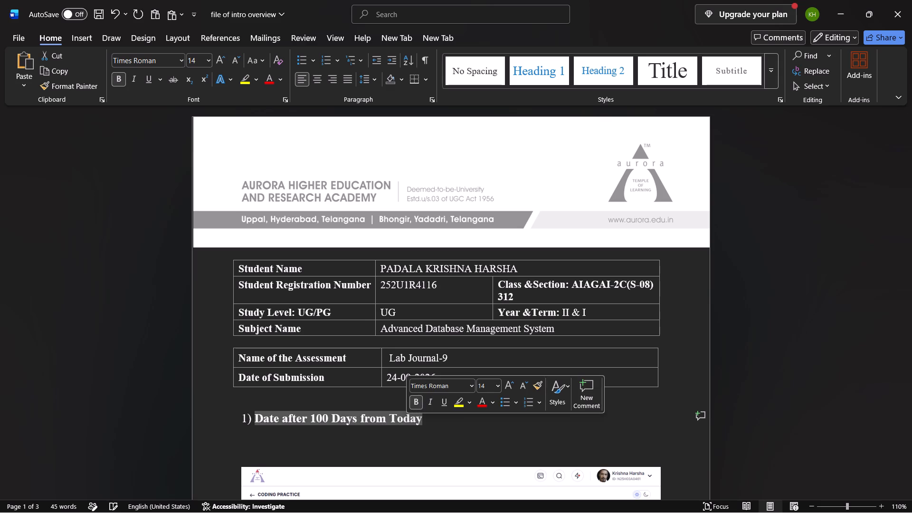
pyautogui.click(487, 446)
pyautogui.press('BackSpace')
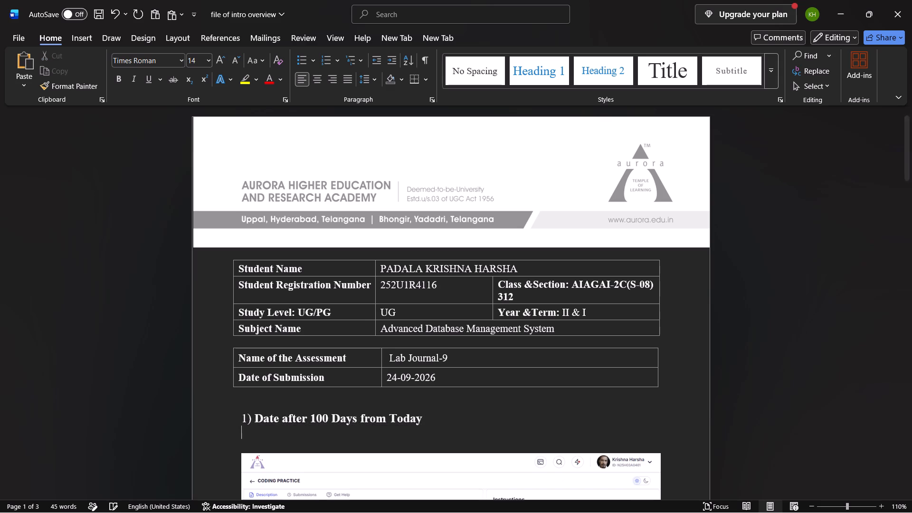
# Look through the pages to check the screenshot layout and the free space after the submission result.
pyautogui.scroll(-7, 380, 448)
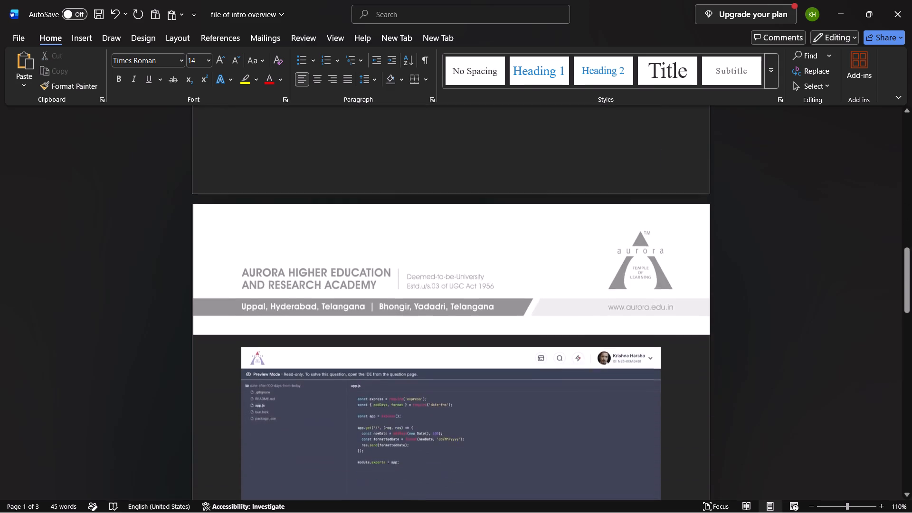
pyautogui.scroll(-4, 380, 448)
pyautogui.scroll(4, 380, 448)
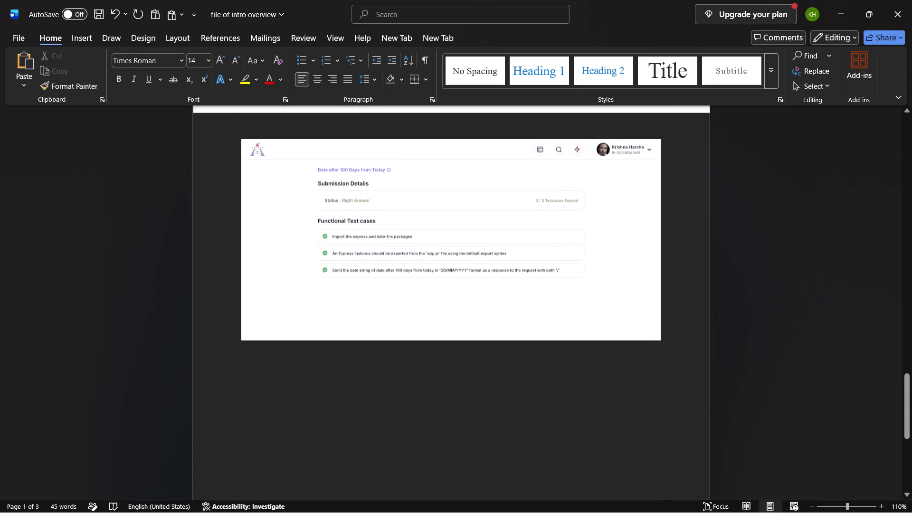
pyautogui.scroll(1, 380, 448)
pyautogui.scroll(-3, 380, 448)
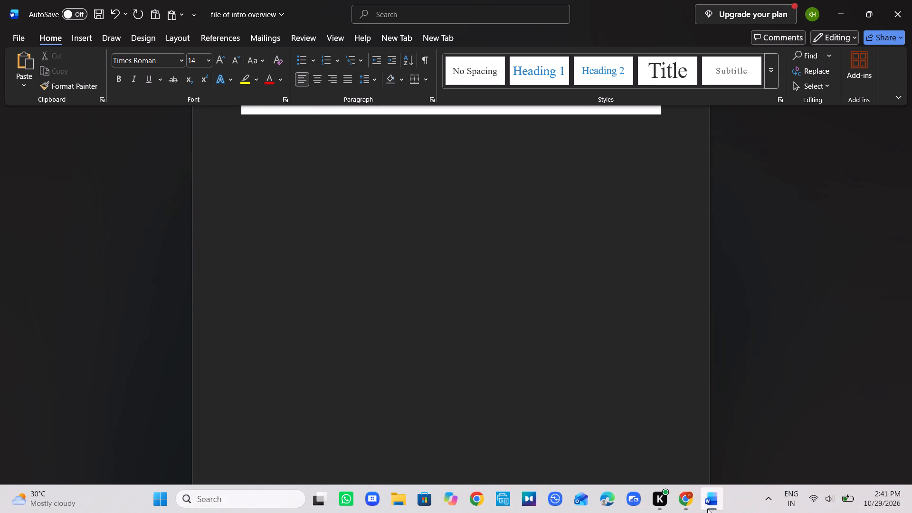
# Switch to Chrome and close the submission result and IDE pages of the first question.
pyautogui.click(691, 499)
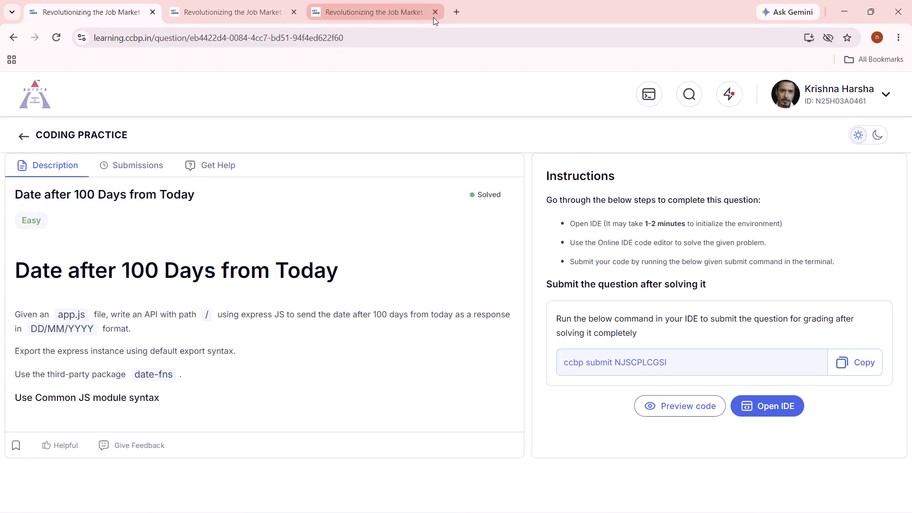
pyautogui.click(433, 17)
pyautogui.click(434, 10)
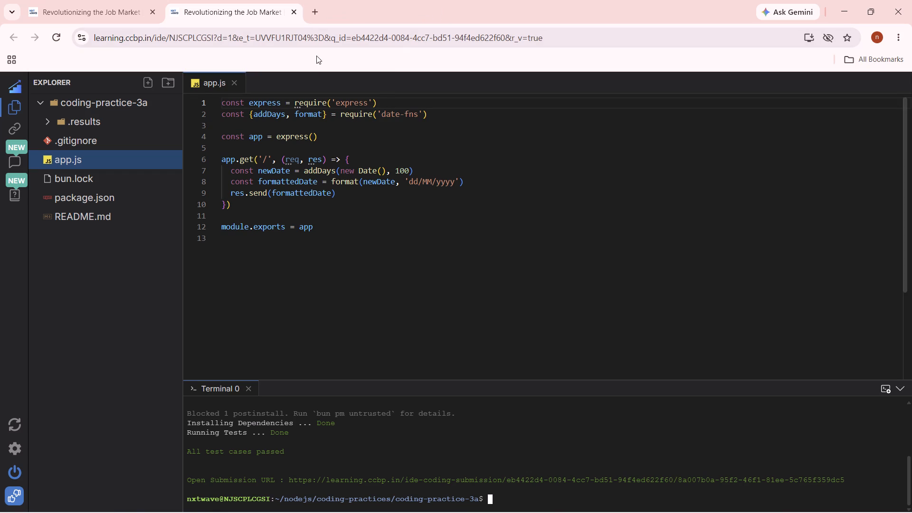
pyautogui.click(292, 7)
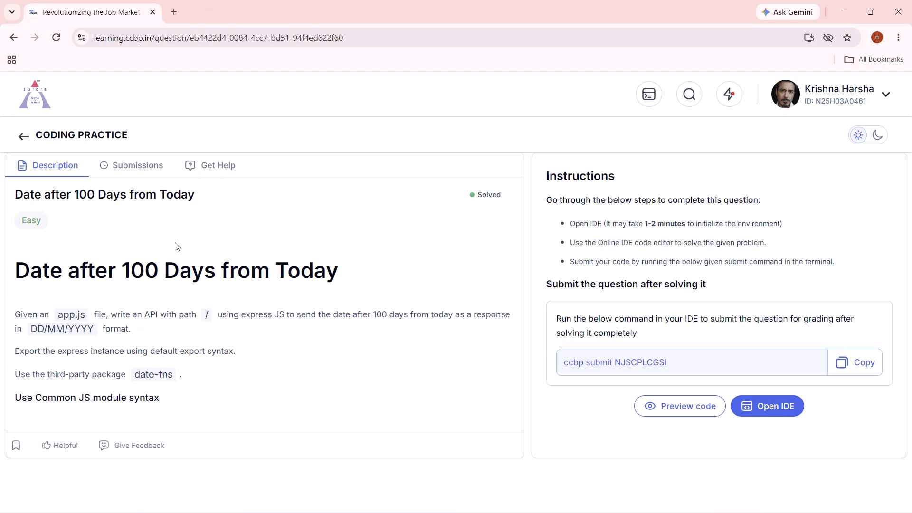
# Return to the coding practice list and open the "Today's Date" question.
pyautogui.click(24, 141)
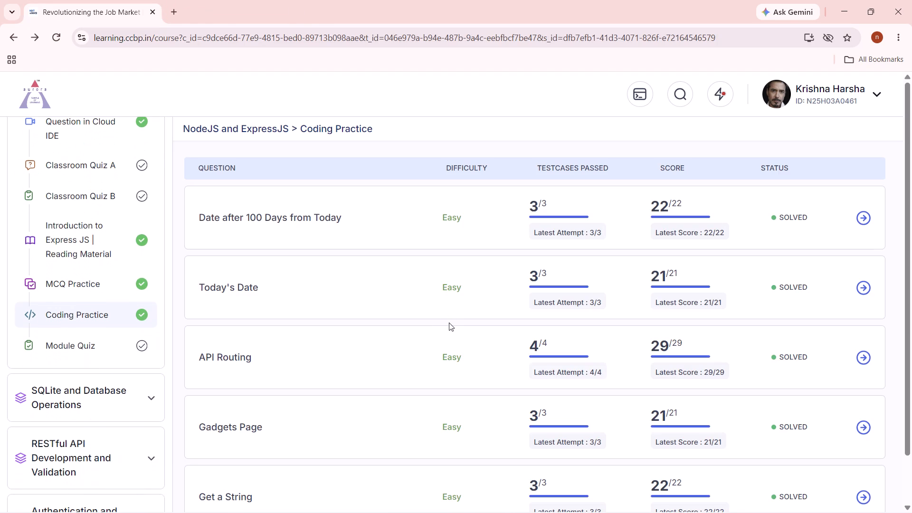
pyautogui.click(422, 303)
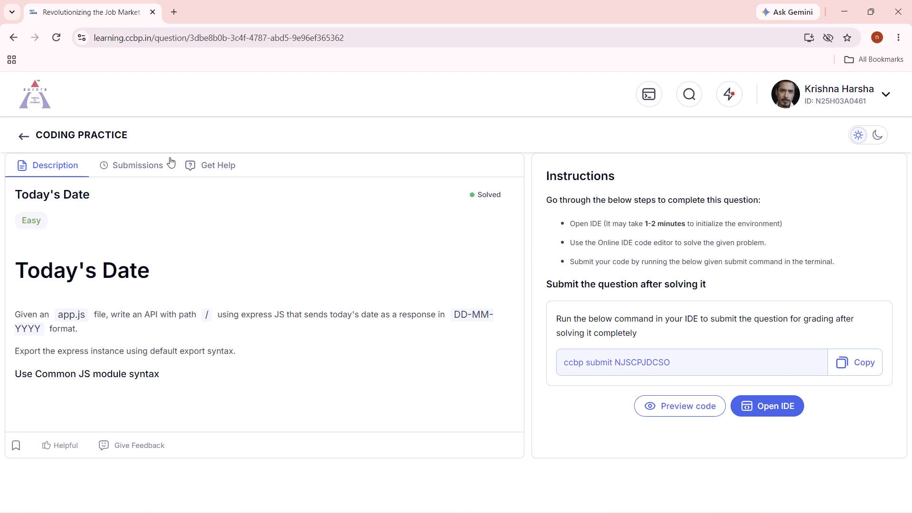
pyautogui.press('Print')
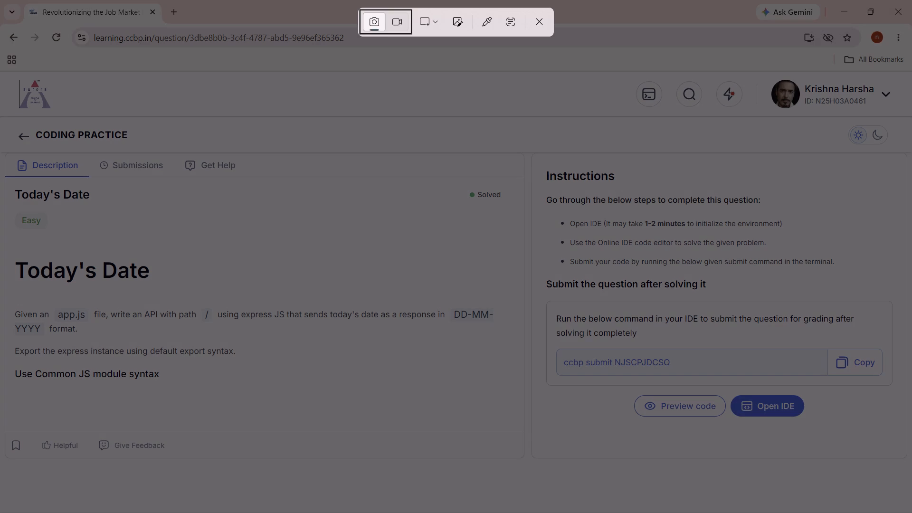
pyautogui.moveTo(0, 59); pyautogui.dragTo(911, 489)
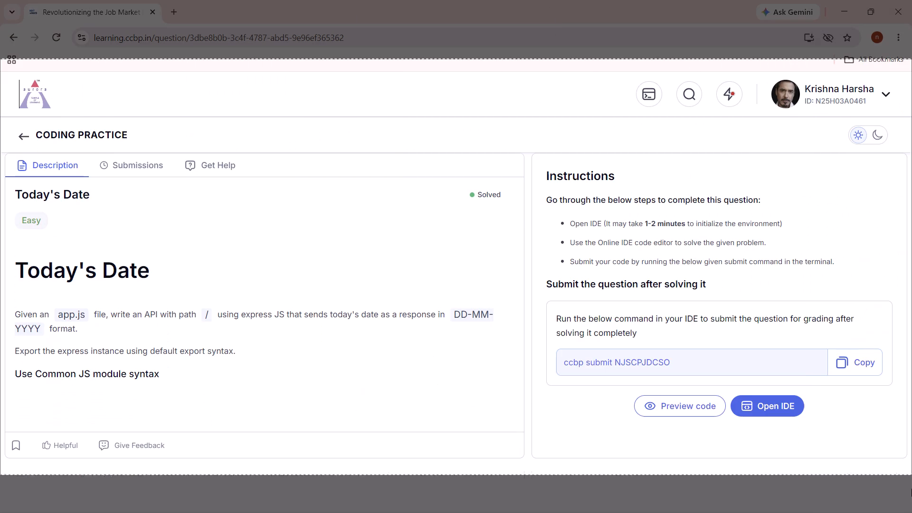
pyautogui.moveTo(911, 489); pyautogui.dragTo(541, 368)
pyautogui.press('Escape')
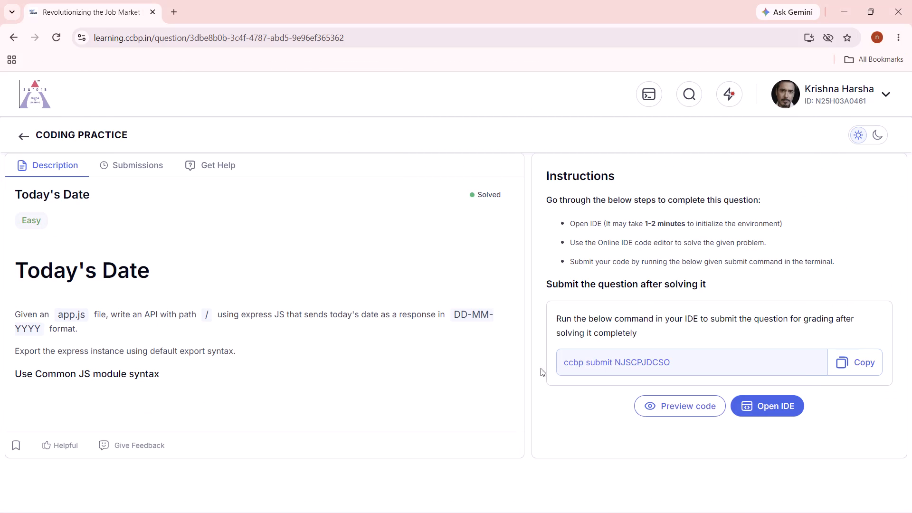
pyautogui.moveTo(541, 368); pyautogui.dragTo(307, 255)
# Capture a screenshot of the full "Today's Date" question page below the browser's address and bookmarks area.
pyautogui.press('Print')
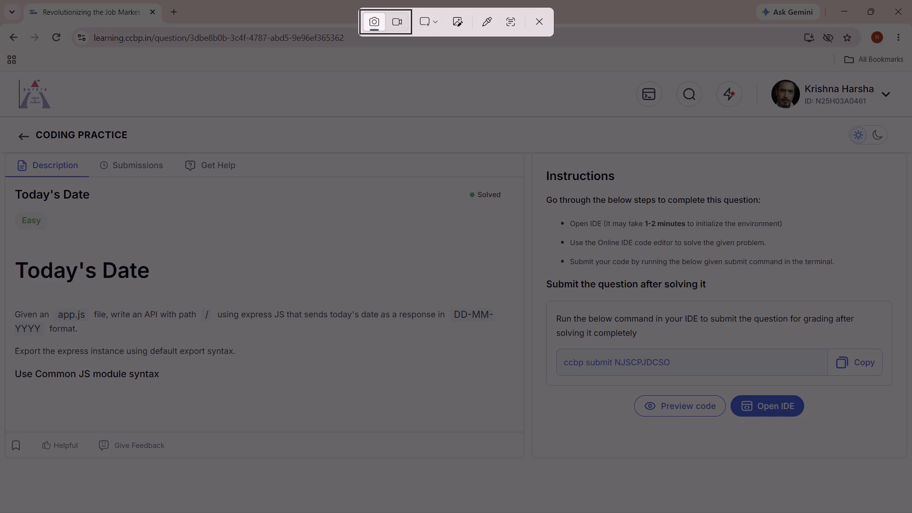
pyautogui.moveTo(0, 70); pyautogui.dragTo(911, 512)
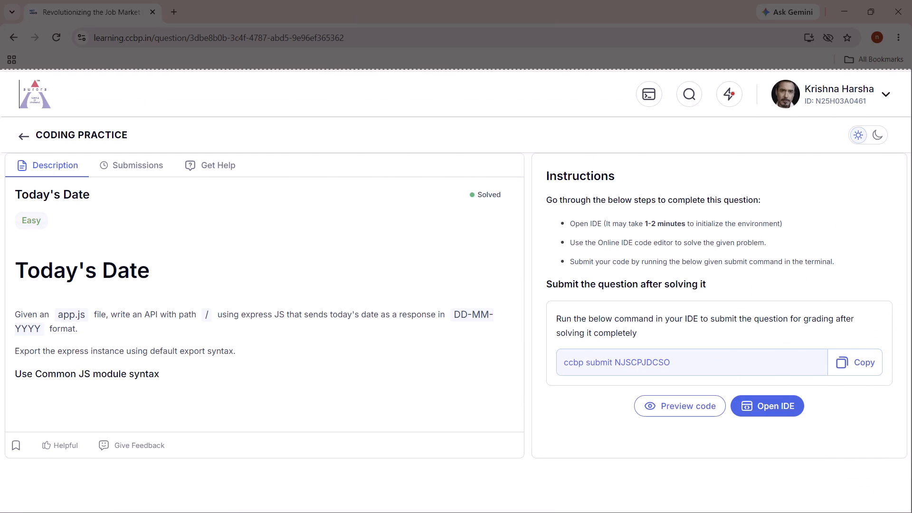
pyautogui.moveTo(911, 512); pyautogui.dragTo(910, 512)
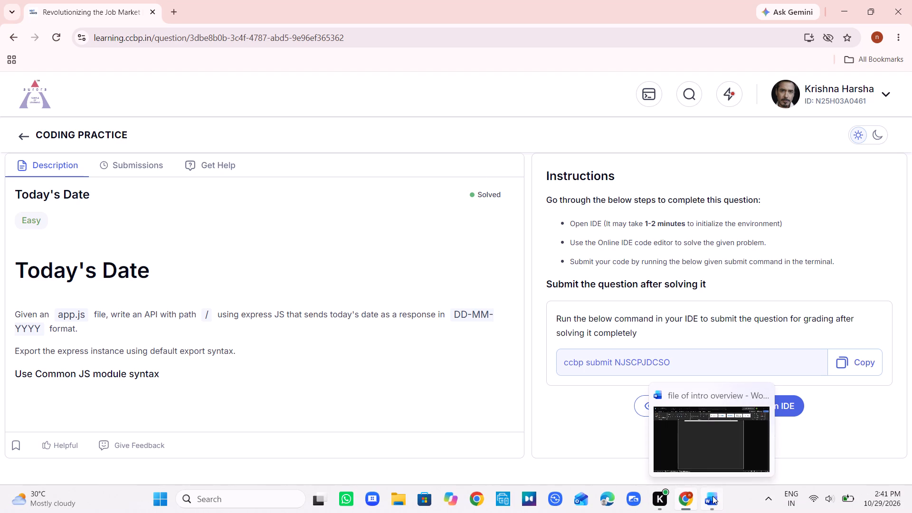
# In the Word document, add blank lines below the submission screenshot on the third page and enter the label "2)".
pyautogui.click(712, 496)
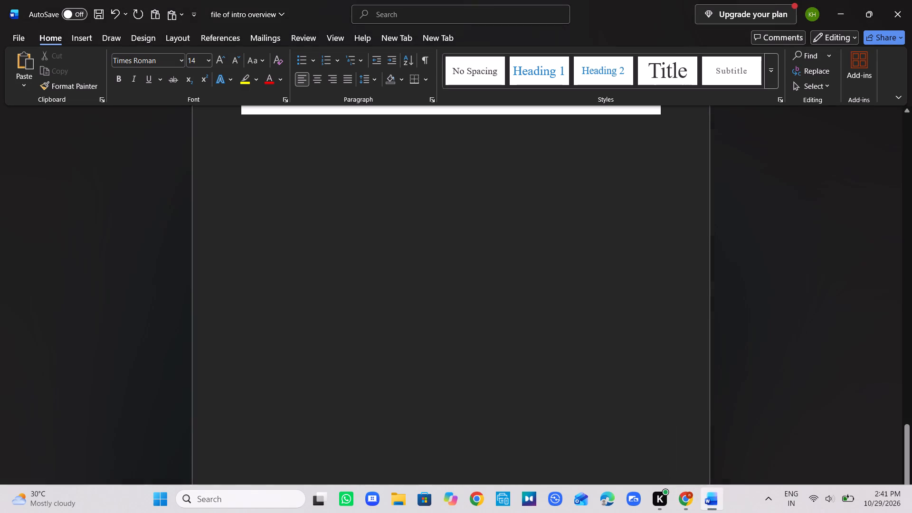
pyautogui.scroll(4, 468, 338)
pyautogui.scroll(-3, 468, 338)
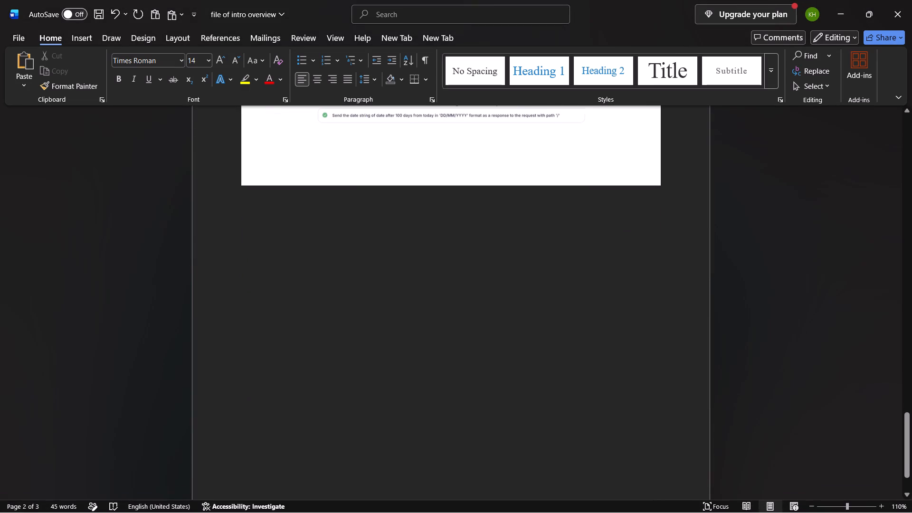
pyautogui.click(247, 256)
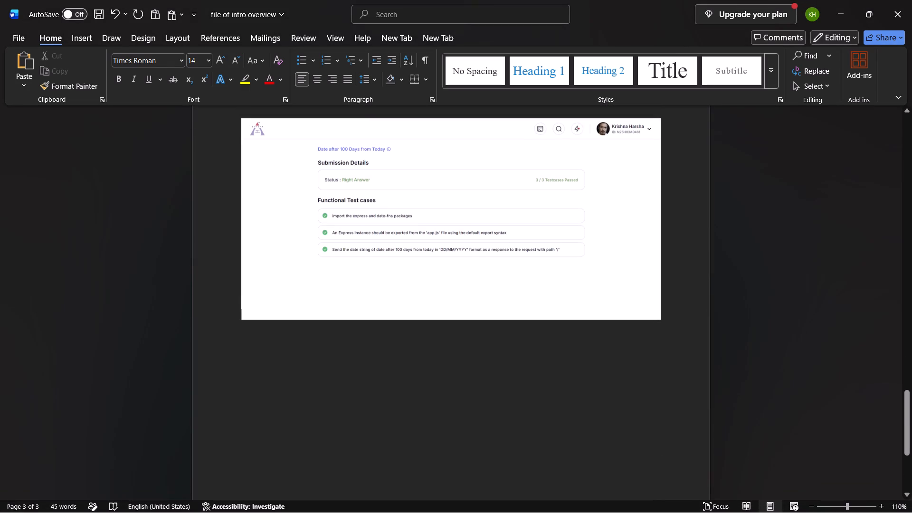
pyautogui.click(703, 304)
pyautogui.hotkey('shift', 'Return')
pyautogui.hotkey('shift', 'Return')
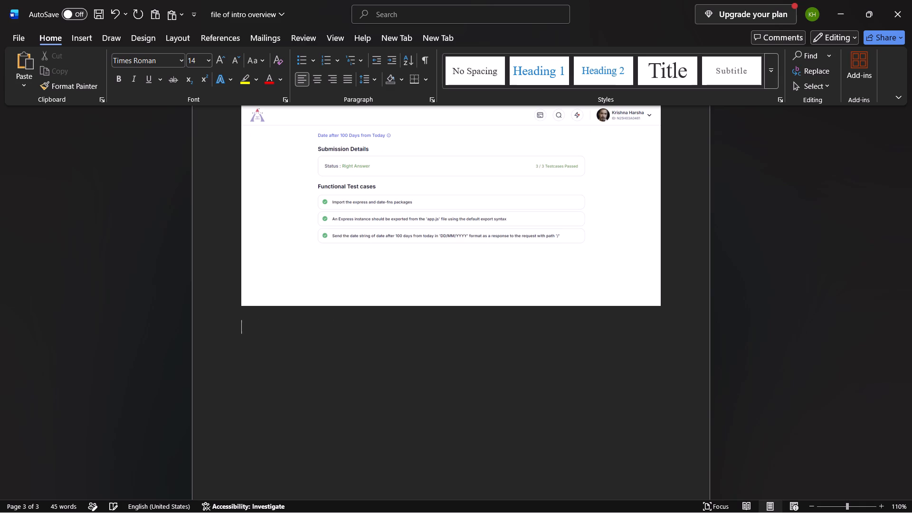
pyautogui.hotkey('shift', 'Return')
pyautogui.press('2')
pyautogui.hotkey('shift', ')')
pyautogui.press('space')
# Paste the "Today's Date" question screenshot below the "2)" label, leaving a blank line between them.
pyautogui.hotkey('shift', 'Return')
pyautogui.hotkey('shift', 'Return')
pyautogui.hotkey('ctrl', 'v')
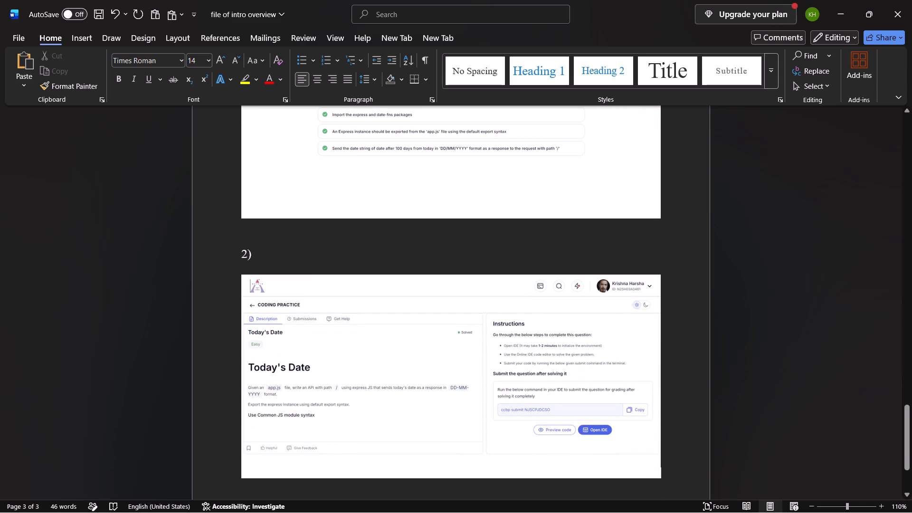
# Back in Chrome, copy the "Today's Date" submit command and open its IDE, agreeing to close the other active session.
pyautogui.click(685, 503)
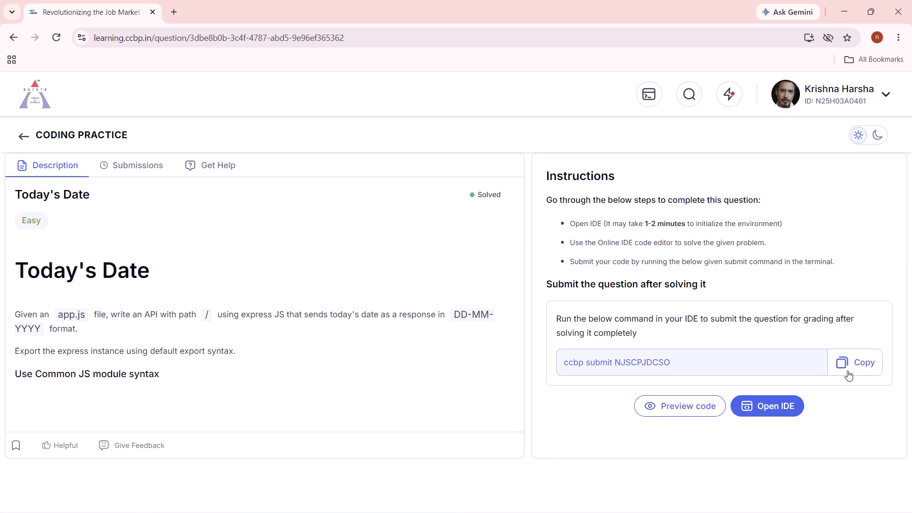
pyautogui.click(849, 368)
pyautogui.click(759, 404)
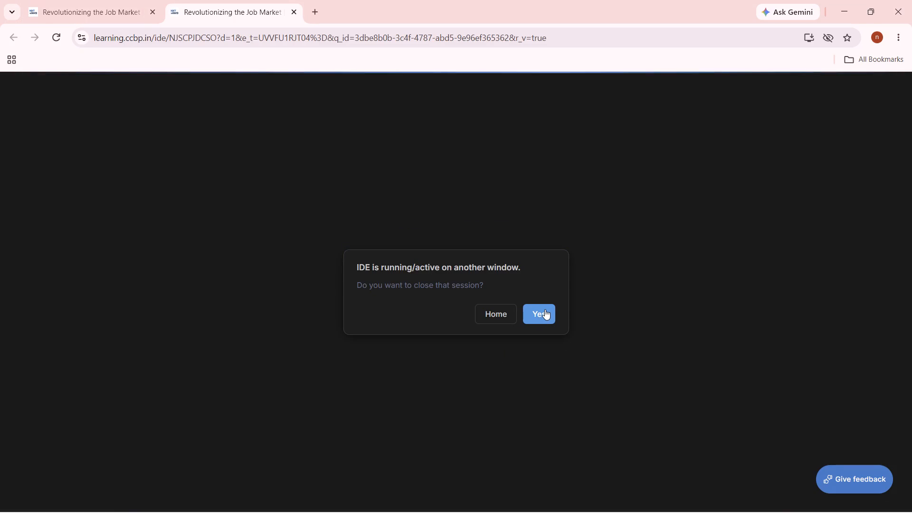
pyautogui.click(544, 310)
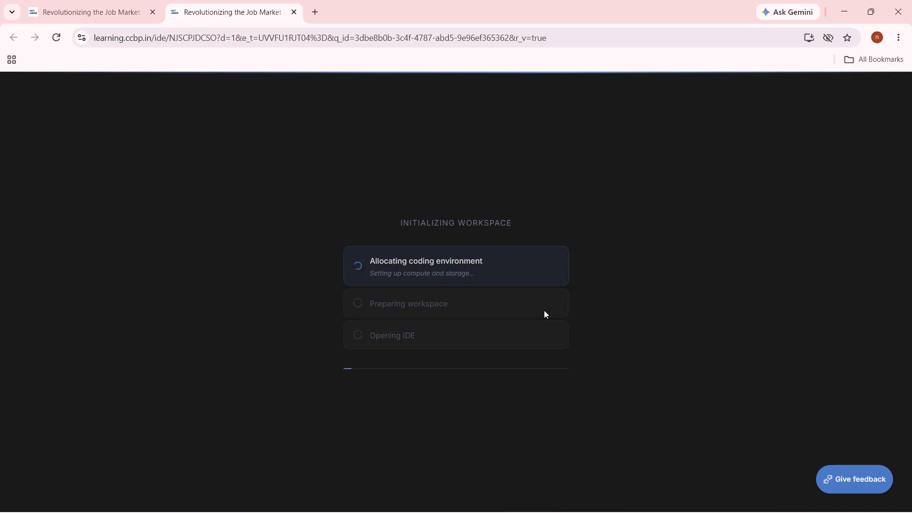
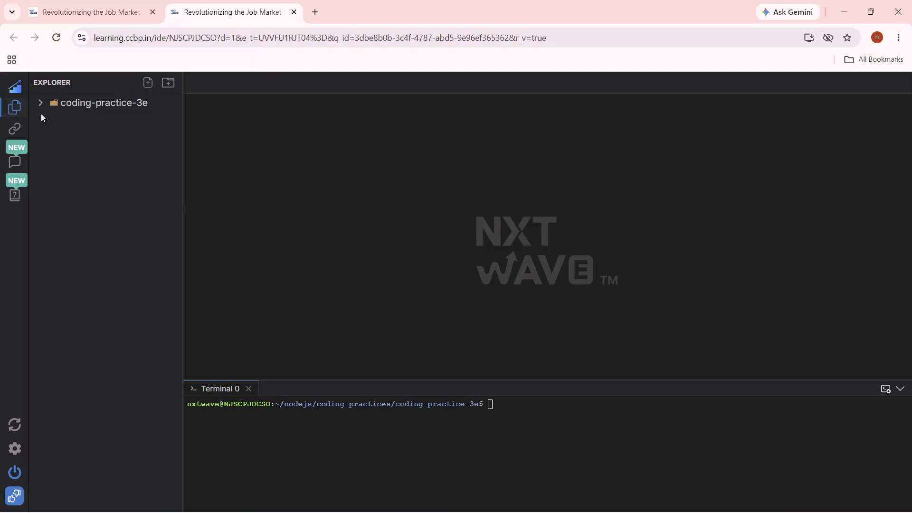
# Open app.js in the coding-practice-3e folder and run the copied submit command in the terminal.
pyautogui.click(58, 97)
pyautogui.click(96, 143)
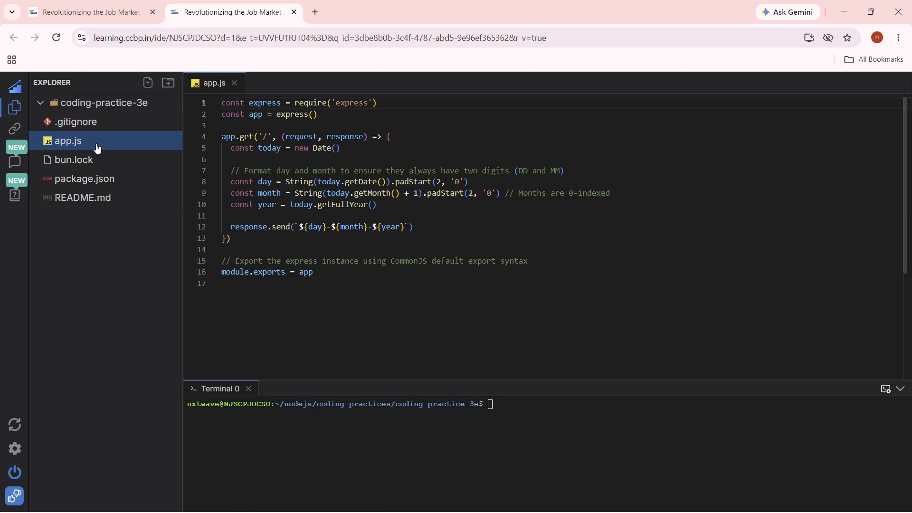
pyautogui.click(489, 406)
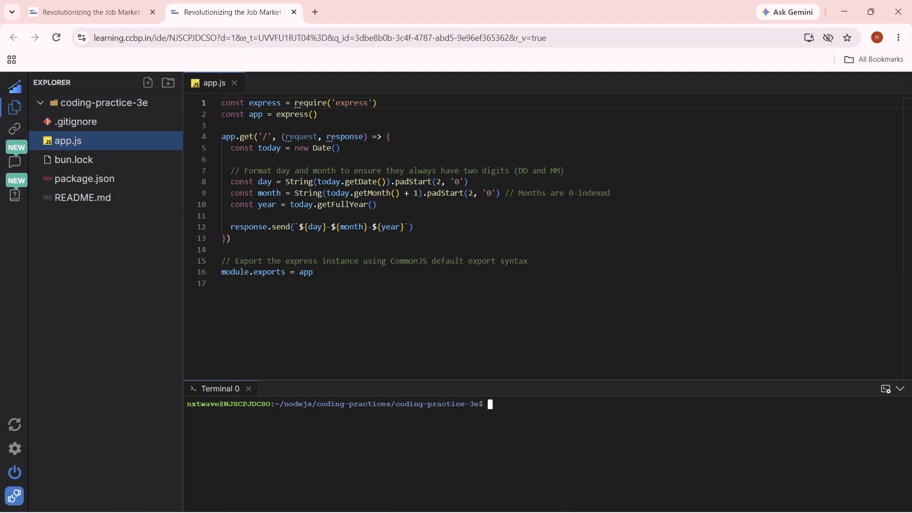
pyautogui.hotkey('ctrl', 'shift', 'v')
pyautogui.press('Return')
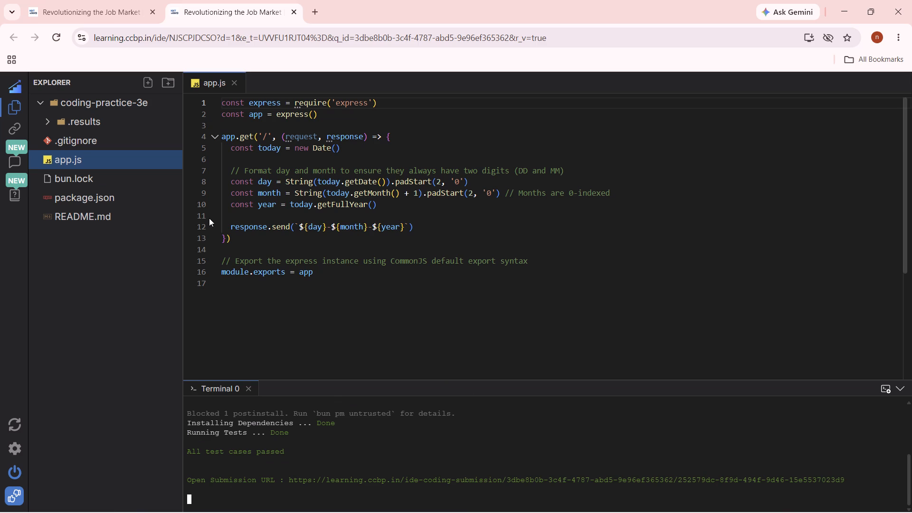
# Capture a screenshot of the full IDE area below the bookmarks bar, including the app.js code and terminal output.
pyautogui.press('Print')
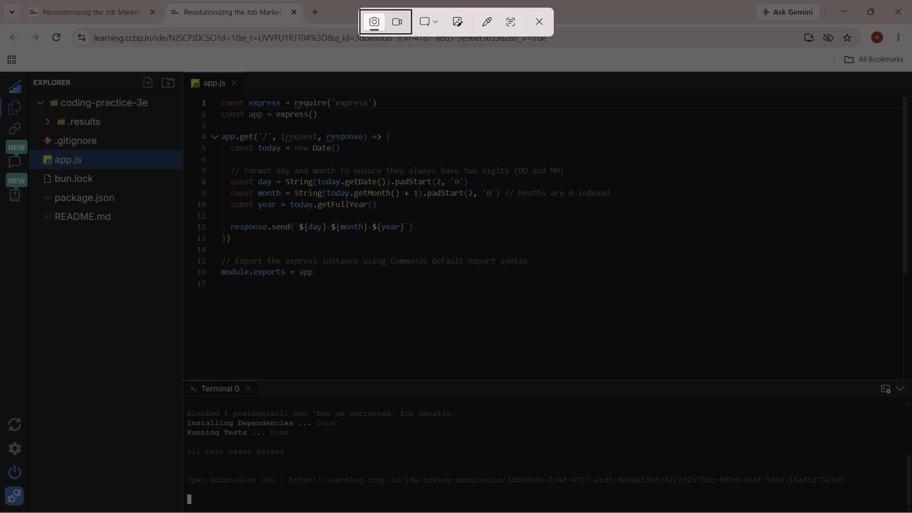
pyautogui.moveTo(0, 69); pyautogui.dragTo(791, 491)
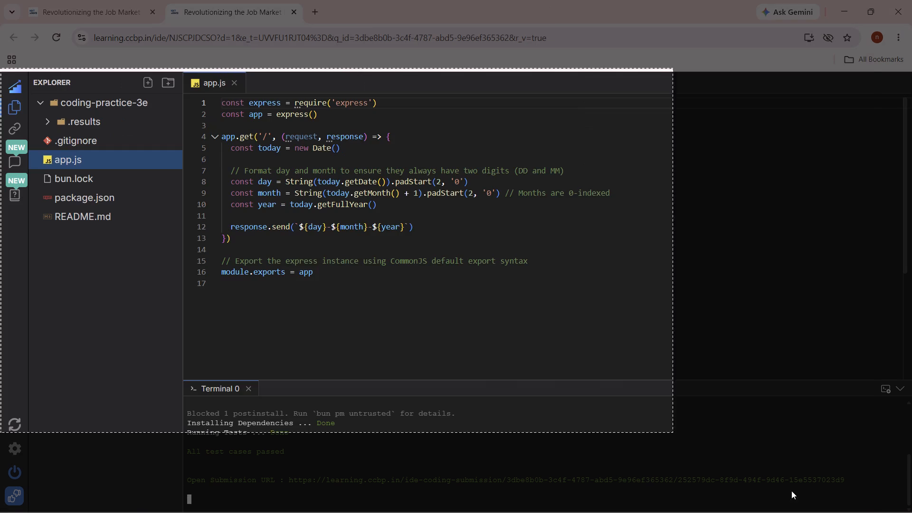
pyautogui.moveTo(791, 491); pyautogui.dragTo(911, 512)
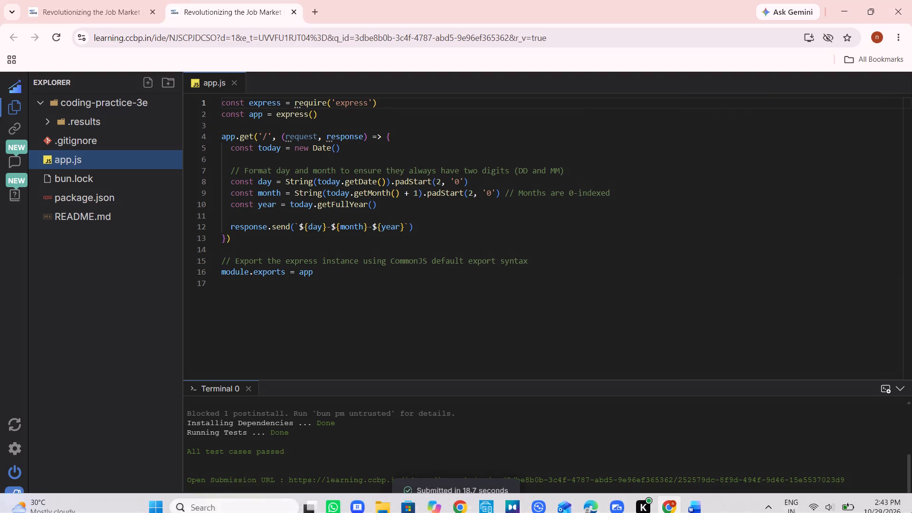
# In the Word document, insert blank lines above the "2)" label to push the "Today's Date" section onto the fourth page.
pyautogui.click(722, 508)
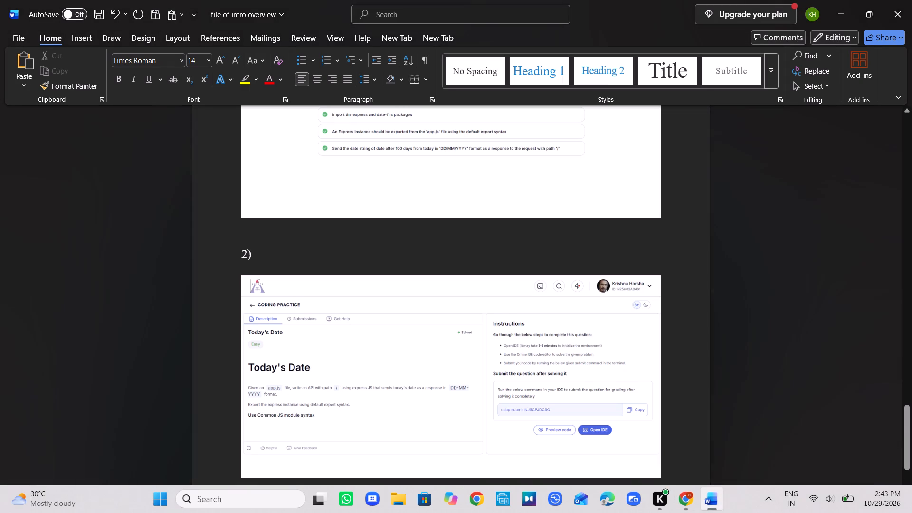
pyautogui.scroll(-2, 524, 380)
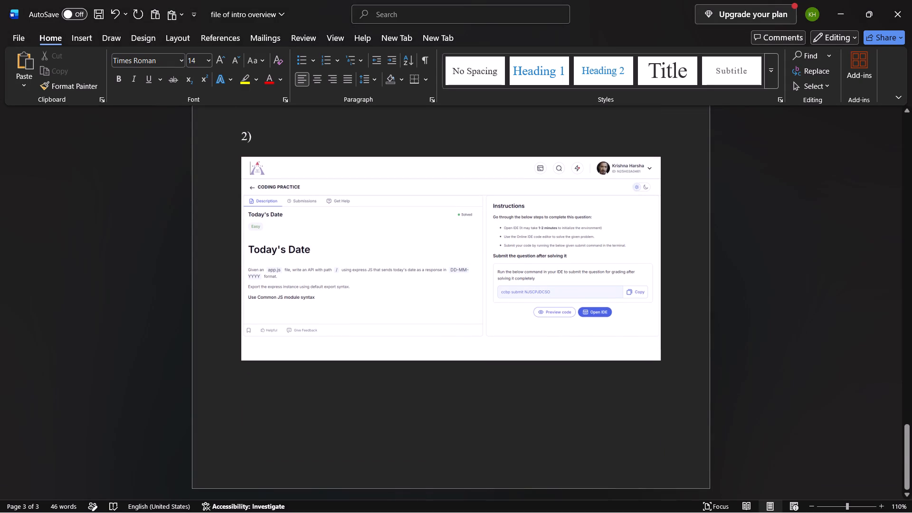
pyautogui.click(248, 120)
pyautogui.press('Return')
pyautogui.press('Return')
pyautogui.press('Return')
pyautogui.press('Return')
pyautogui.press('Return')
pyautogui.press('Return')
pyautogui.press('Return')
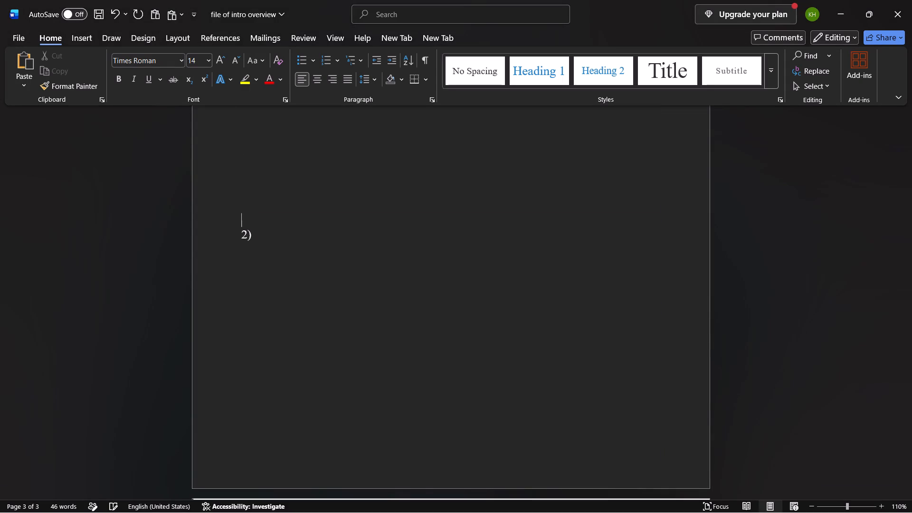
pyautogui.press('Return')
pyautogui.press('Return')
pyautogui.press('Return')
pyautogui.press('Return')
pyautogui.press('Return')
pyautogui.press('Return')
pyautogui.press('Return')
pyautogui.press('Return')
pyautogui.press('Return')
pyautogui.press('Return')
pyautogui.press('Return')
pyautogui.press('Return')
pyautogui.press('Return')
pyautogui.press('Return')
pyautogui.press('Return')
# Paste the IDE screenshot below the "Today's Date" question screenshot, with two line breaks before it.
pyautogui.scroll(-2, 248, 120)
pyautogui.scroll(-1, 253, 166)
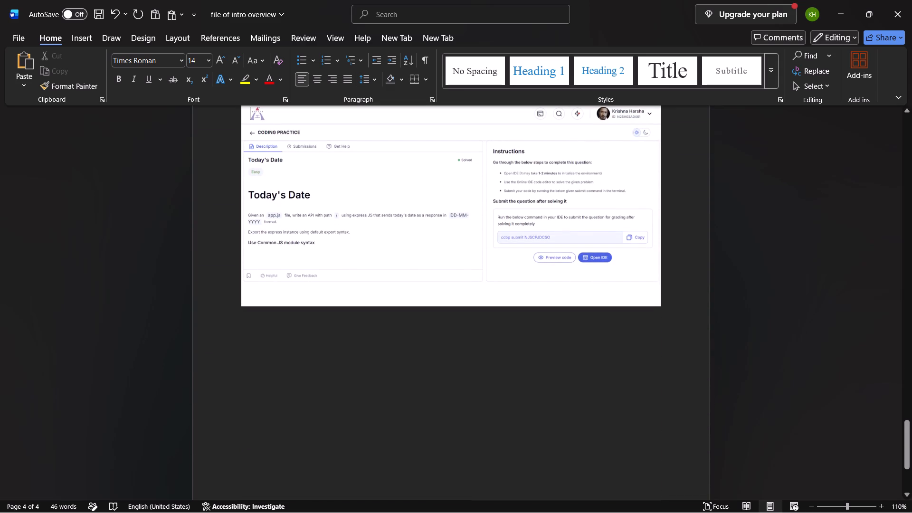
pyautogui.click(672, 302)
pyautogui.hotkey('shift', 'Return')
pyautogui.hotkey('shift', 'Return')
pyautogui.hotkey('ctrl', 'v')
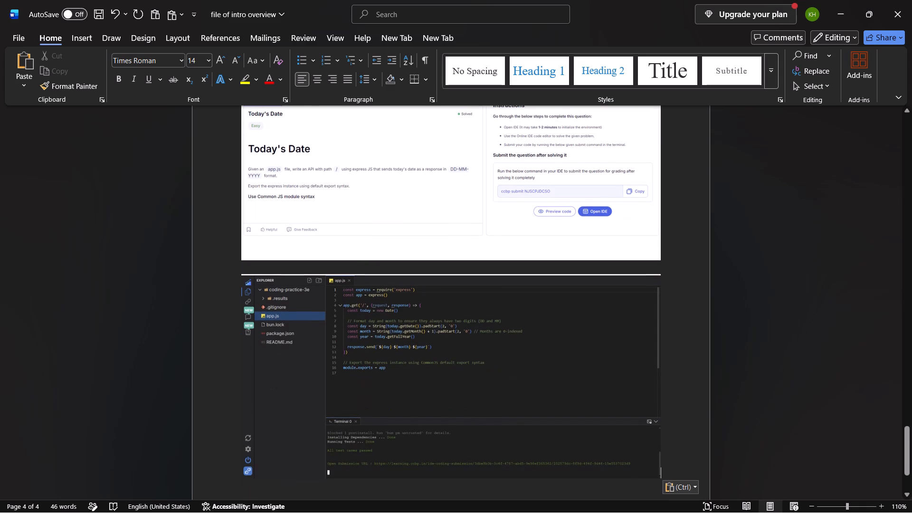
# Look through the document's pages to check the layout of the pasted question, code and submission screenshots.
pyautogui.scroll(6, 596, 203)
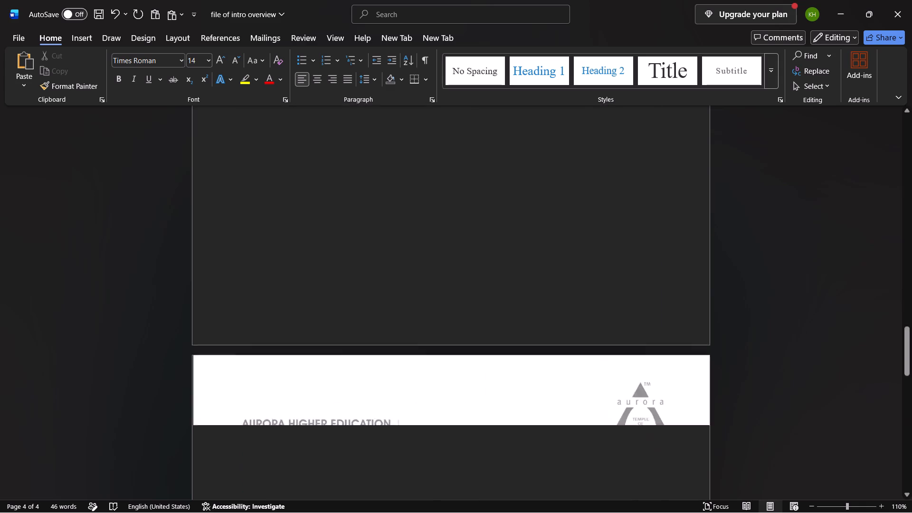
pyautogui.scroll(-5, 596, 203)
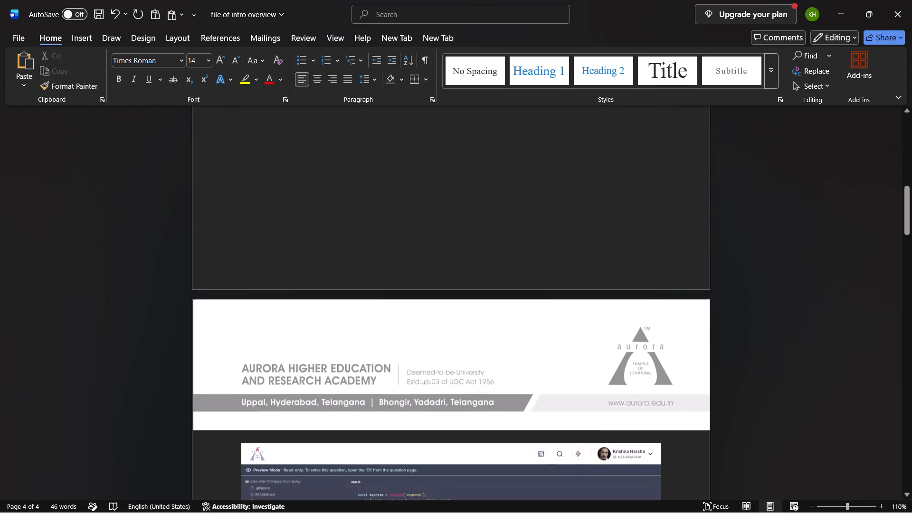
pyautogui.scroll(-3, 596, 203)
pyautogui.scroll(1, 596, 203)
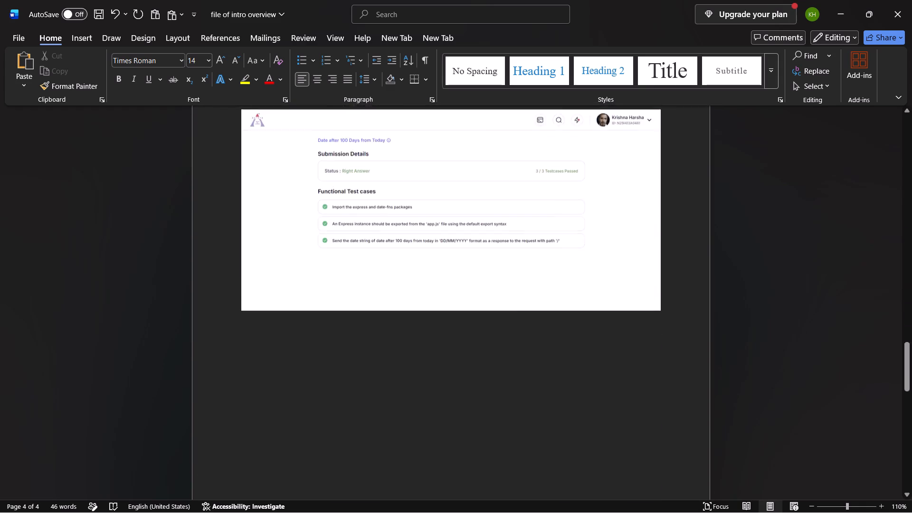
pyautogui.scroll(3, 596, 203)
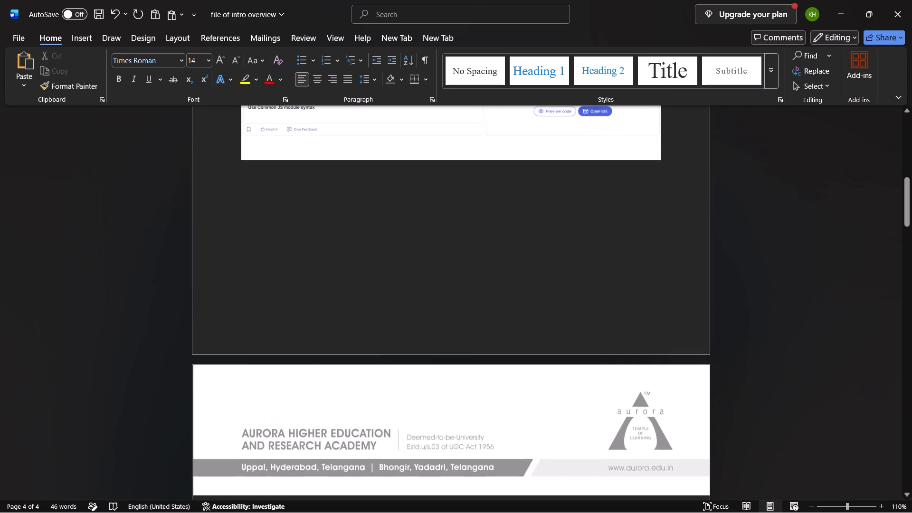
pyautogui.scroll(2, 596, 203)
pyautogui.scroll(-5, 596, 203)
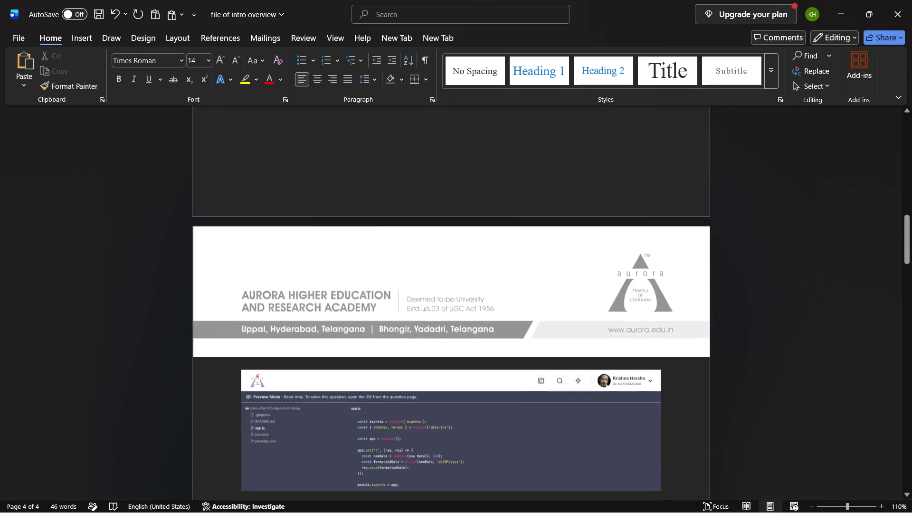
pyautogui.scroll(-4, 596, 203)
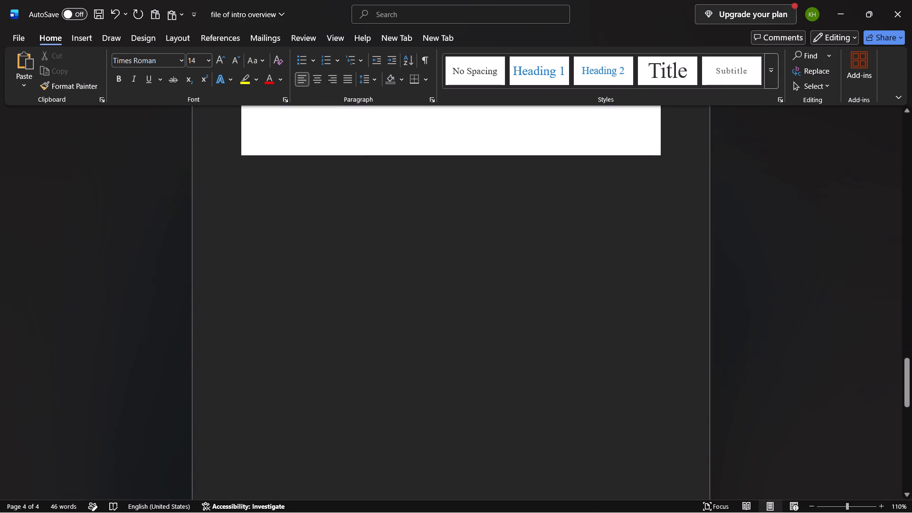
pyautogui.scroll(-2, 596, 203)
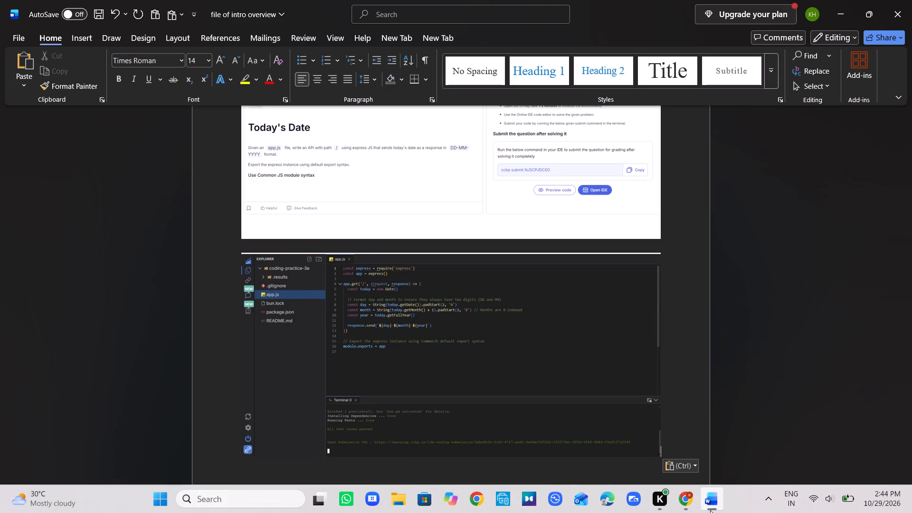
# Back in Chrome, open the submission URL from the terminal and capture the "Today's Date" result page below the bookmarks area.
pyautogui.click(684, 502)
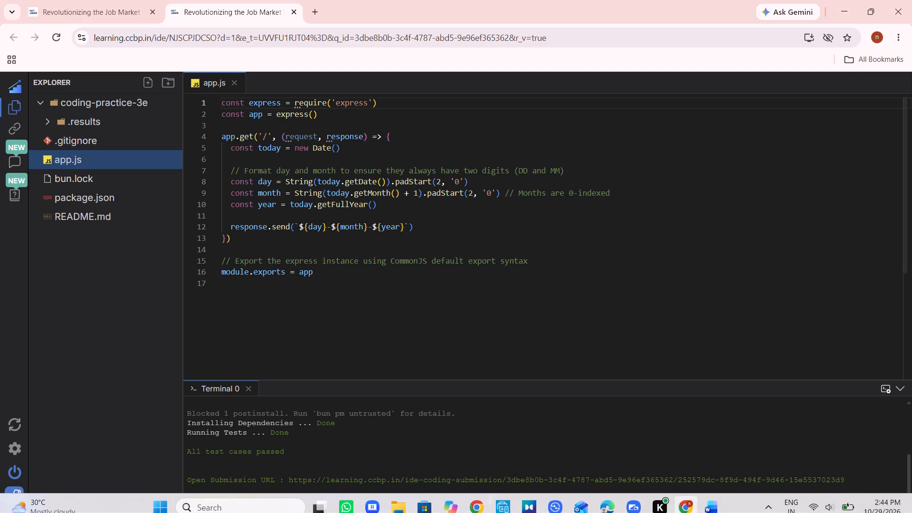
pyautogui.click(432, 478)
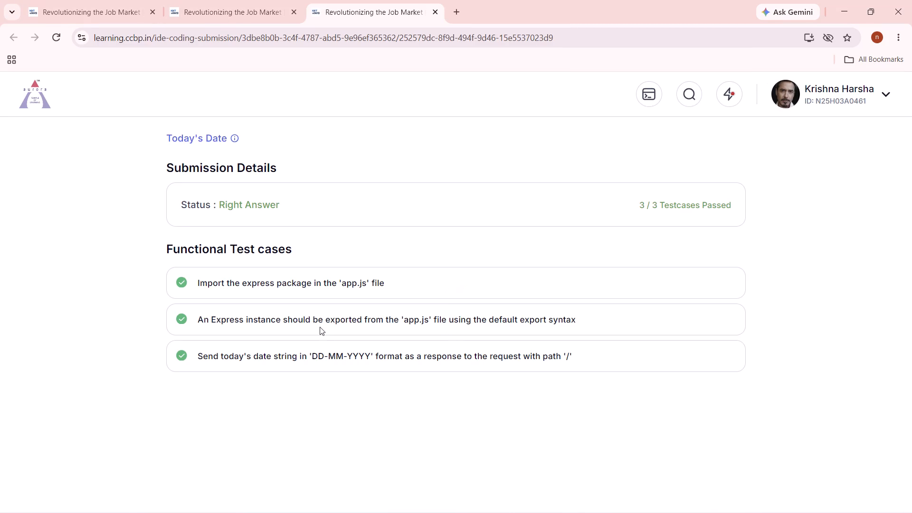
pyautogui.press('Print')
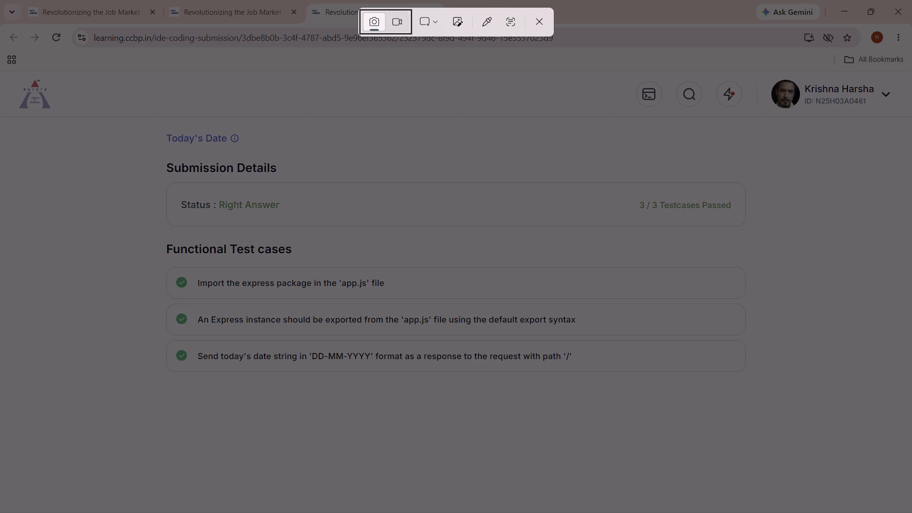
pyautogui.moveTo(0, 73); pyautogui.dragTo(911, 474)
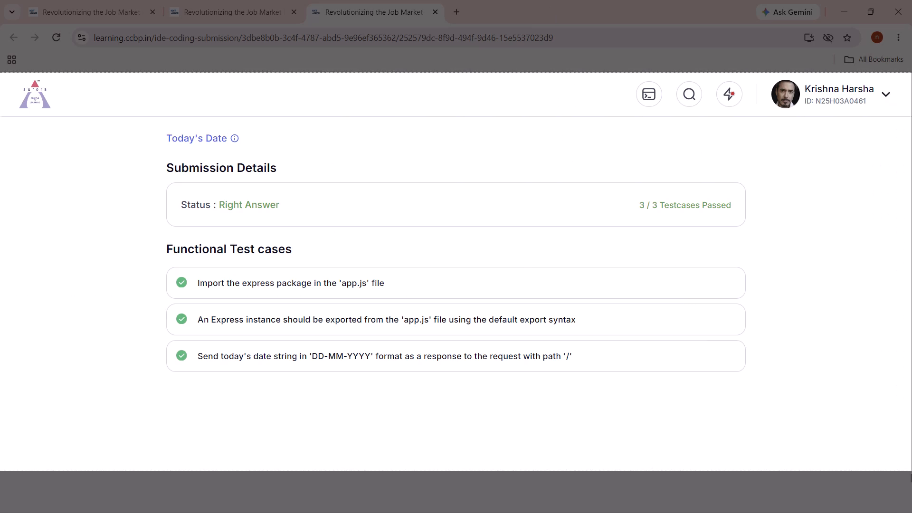
pyautogui.moveTo(911, 474); pyautogui.dragTo(910, 506)
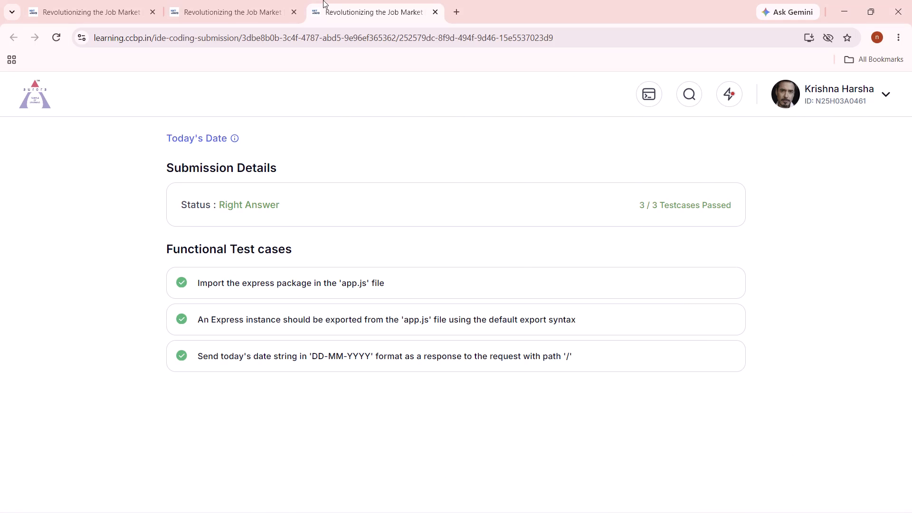
pyautogui.click(260, 0)
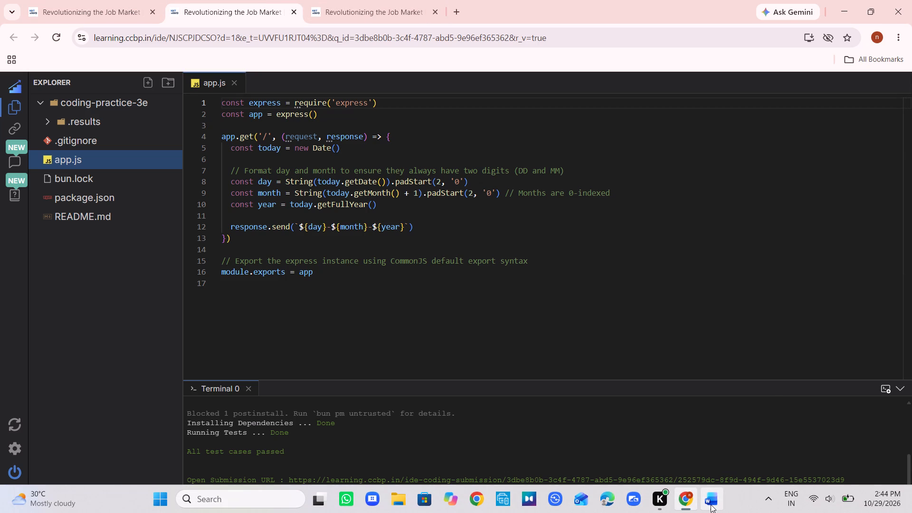
# In the Word document, add six line breaks between the "Today's Date" question and IDE screenshots to push the IDE screenshot onto the fifth page.
pyautogui.click(708, 504)
pyautogui.scroll(-1, 537, 426)
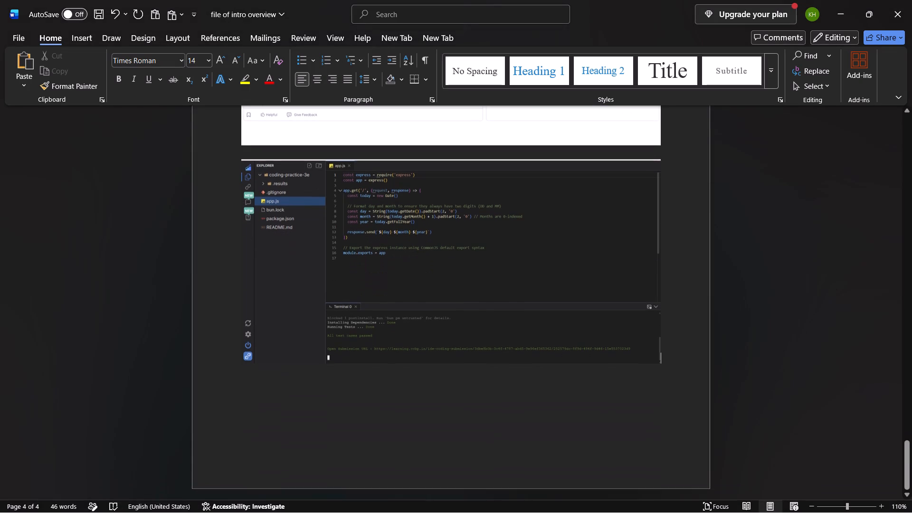
pyautogui.scroll(-3, 466, 420)
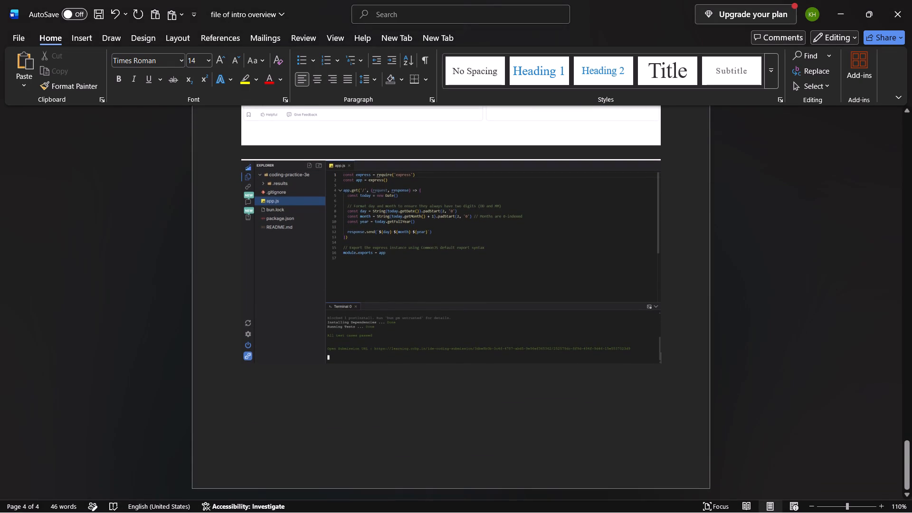
pyautogui.click(675, 144)
pyautogui.hotkey('shift', 'Return')
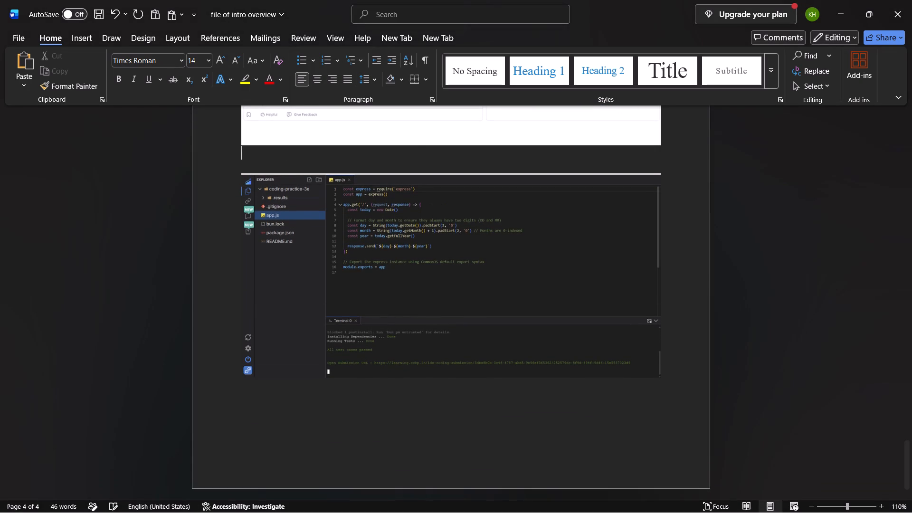
pyautogui.hotkey('shift', 'Return')
pyautogui.hotkey('shift', 'Return')
pyautogui.hotkey('shift', 'Return')
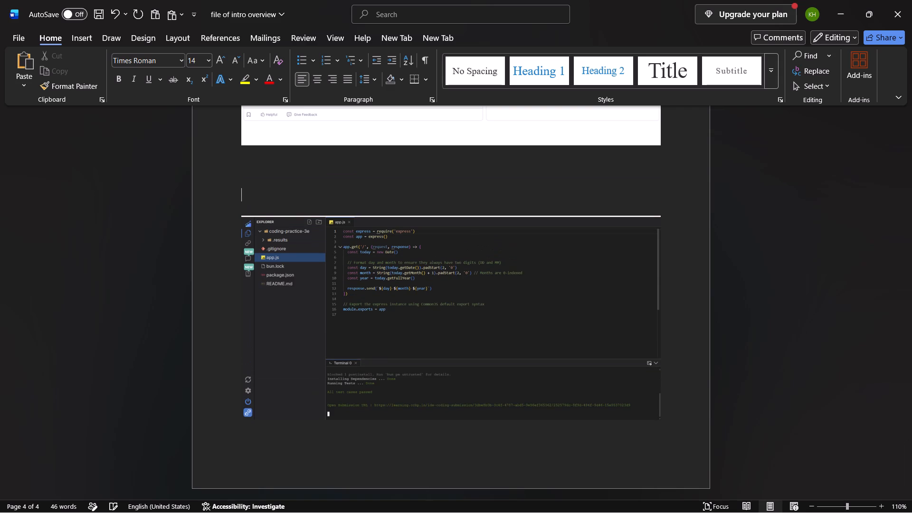
pyautogui.hotkey('shift', 'Return')
pyautogui.hotkey('shift', 'Return')
pyautogui.press('BackSpace')
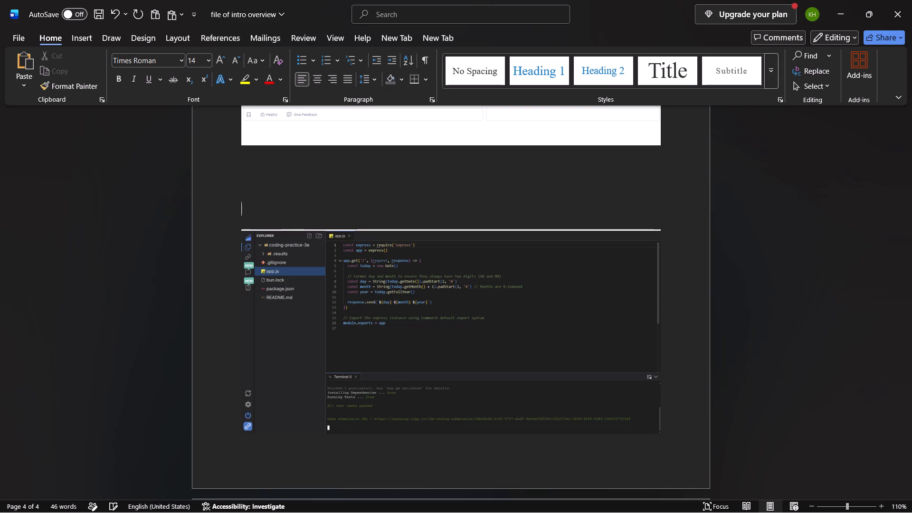
pyautogui.hotkey('shift', 'Return')
pyautogui.press('Up')
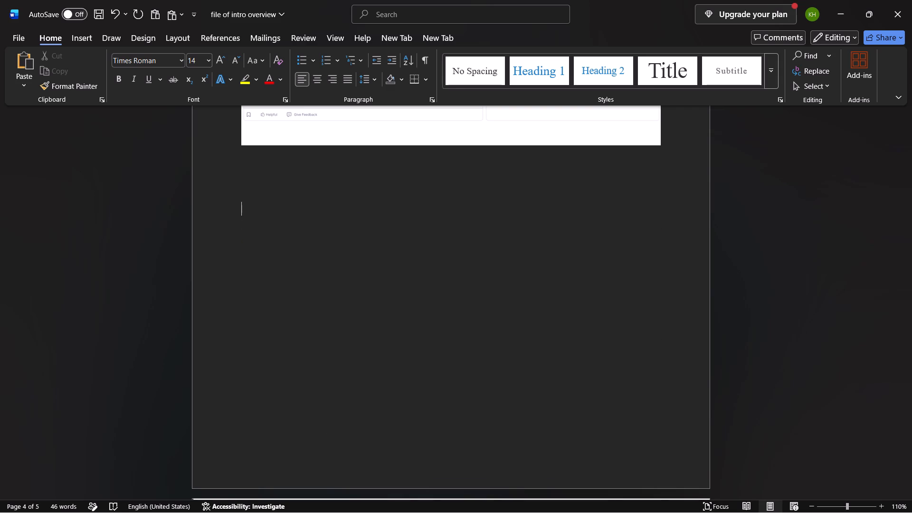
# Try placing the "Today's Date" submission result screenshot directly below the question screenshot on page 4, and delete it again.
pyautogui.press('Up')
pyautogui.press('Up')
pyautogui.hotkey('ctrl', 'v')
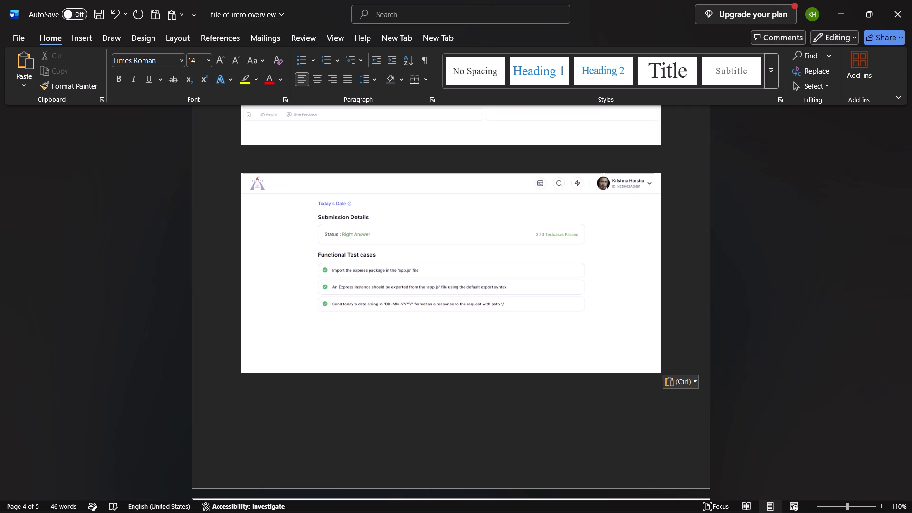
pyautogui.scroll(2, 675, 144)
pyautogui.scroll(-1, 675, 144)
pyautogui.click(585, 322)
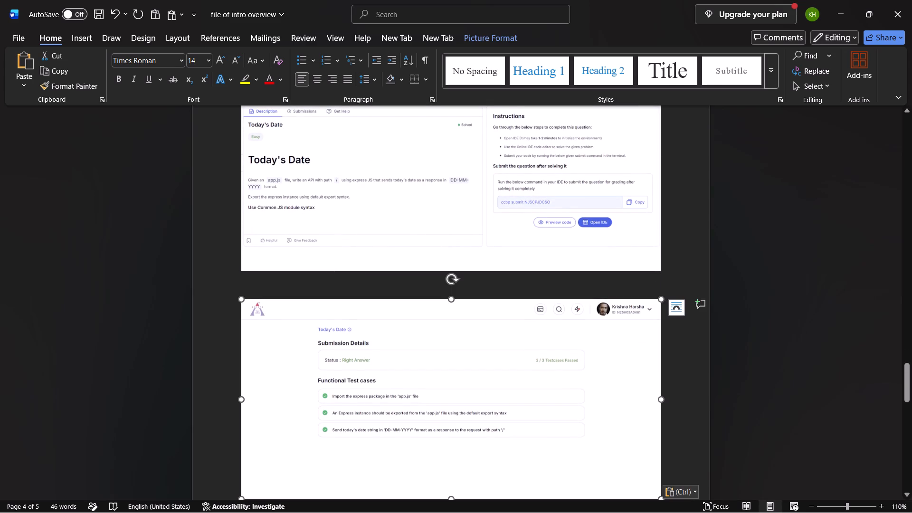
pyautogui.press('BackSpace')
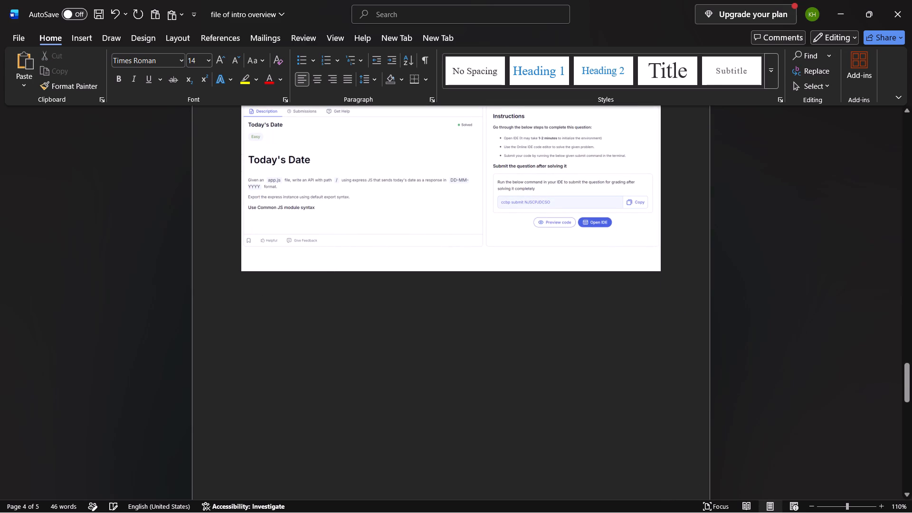
# Remove the extra blank lines between the "Today's Date" question and IDE screenshots, leaving one, to bring the IDE screenshot back onto page 4.
pyautogui.press('BackSpace')
pyautogui.press('BackSpace')
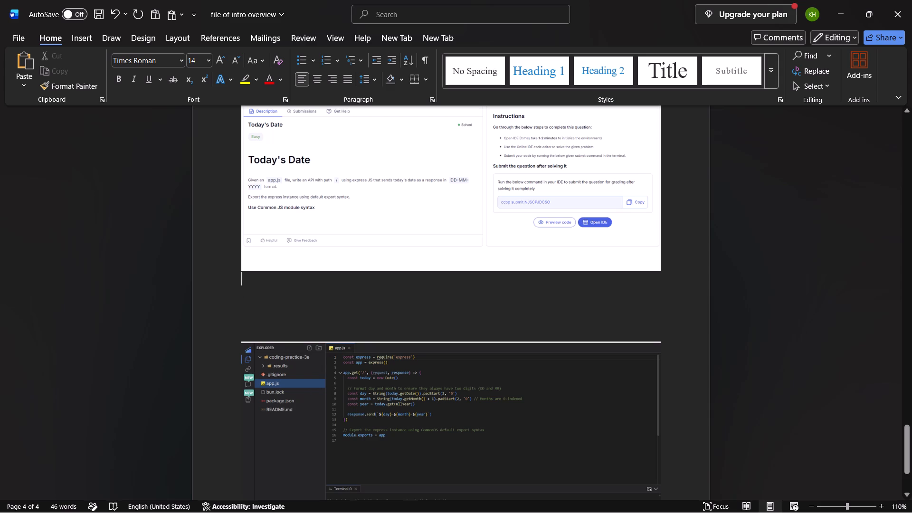
pyautogui.click(258, 320)
pyautogui.press('BackSpace')
pyautogui.press('BackSpace')
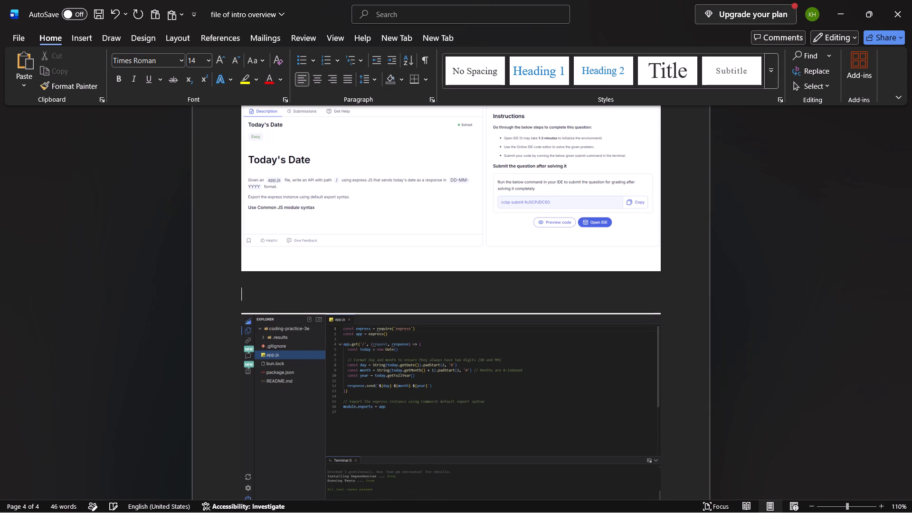
pyautogui.press('BackSpace')
# Add five line breaks after the IDE screenshot and paste the "Today's Date" submission result screenshot at the start of page 5.
pyautogui.scroll(-2, 373, 339)
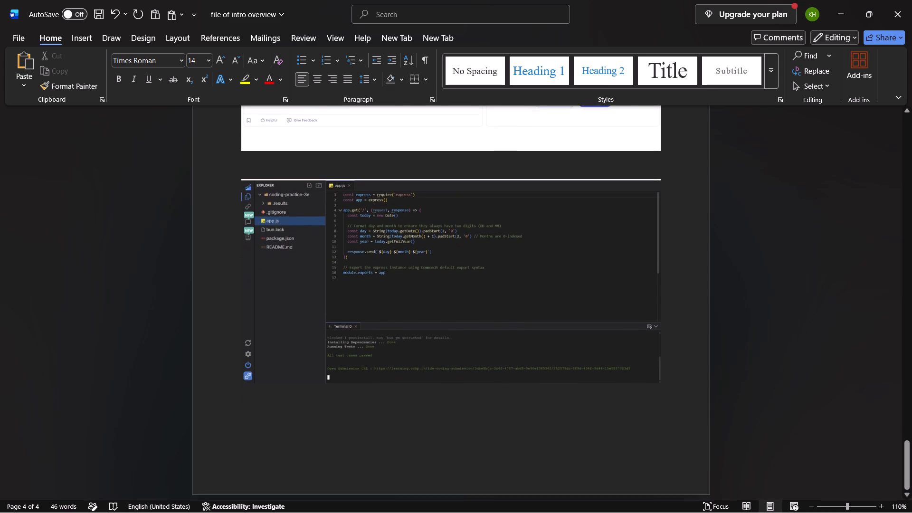
pyautogui.click(680, 369)
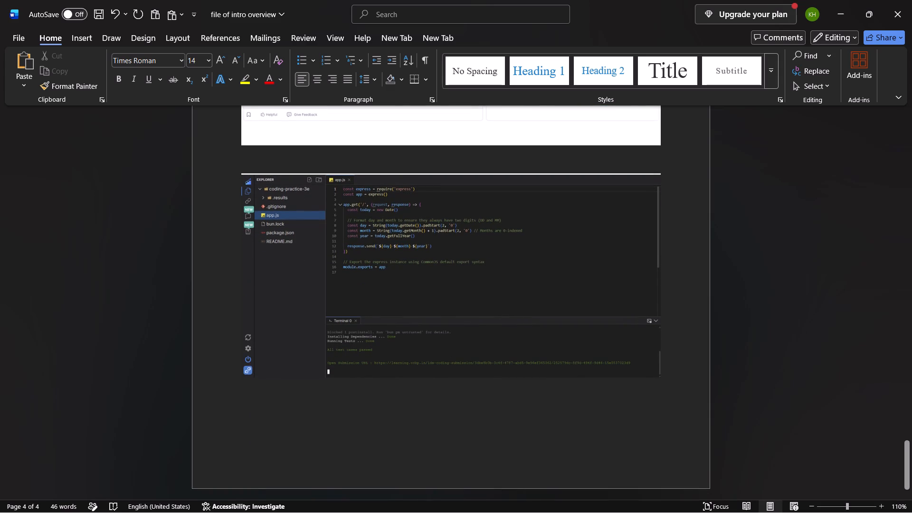
pyautogui.press('Return')
pyautogui.press('Return')
pyautogui.press('Return')
pyautogui.press('Return')
pyautogui.press('Return')
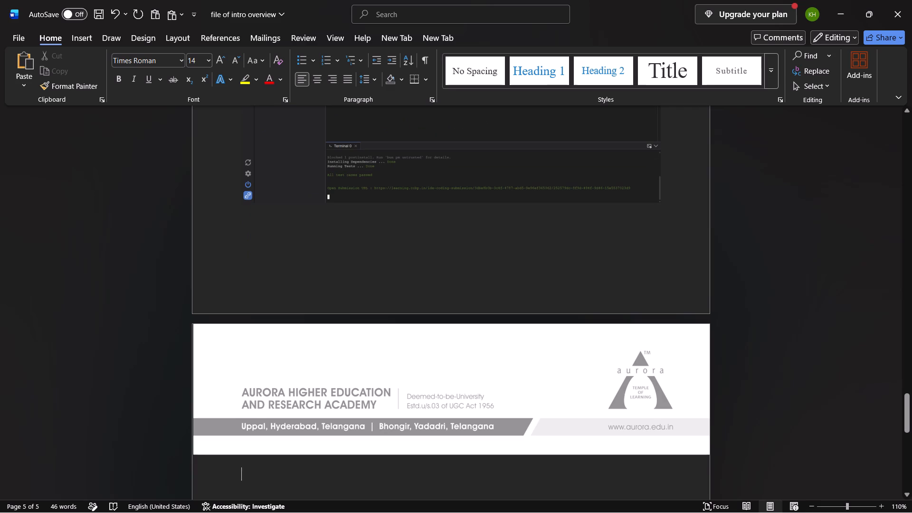
pyautogui.hotkey('ctrl', 'v')
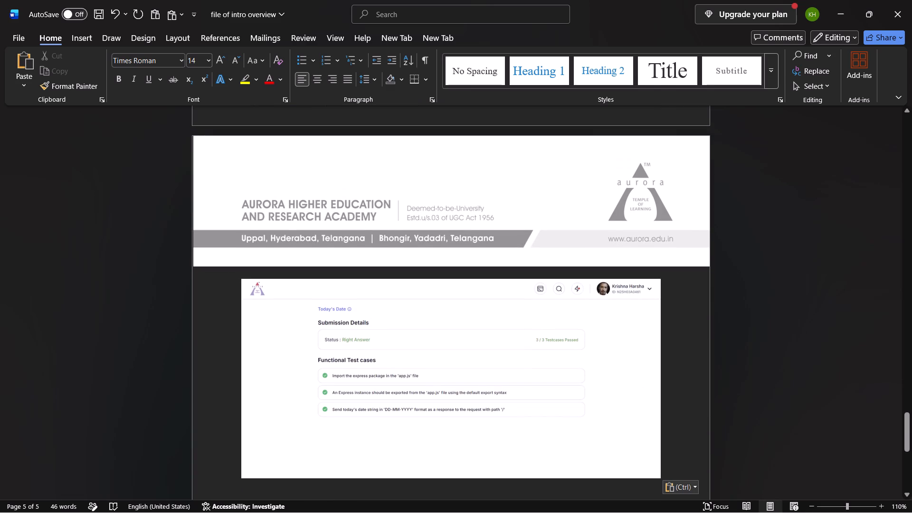
# Check the layout of the "Today's Date" question and IDE screenshots under item 2) on page 4.
pyautogui.scroll(4, 624, 336)
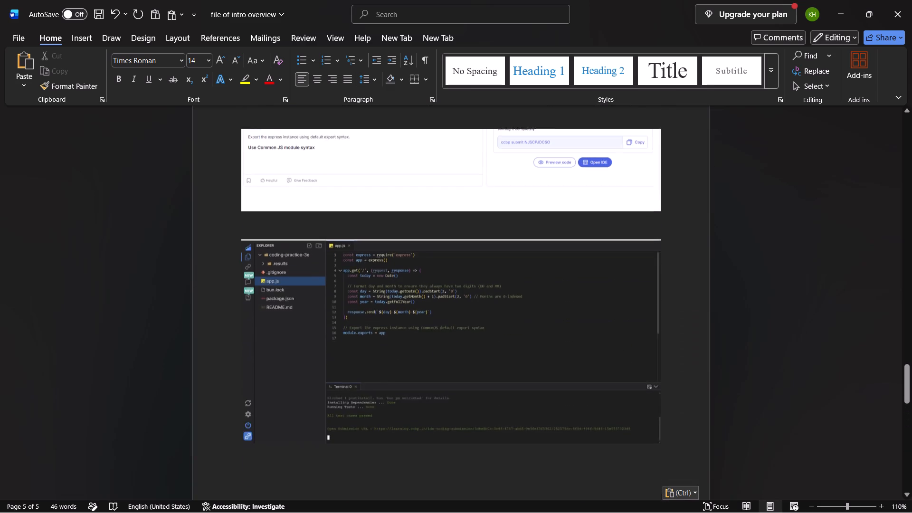
pyautogui.scroll(2, 624, 336)
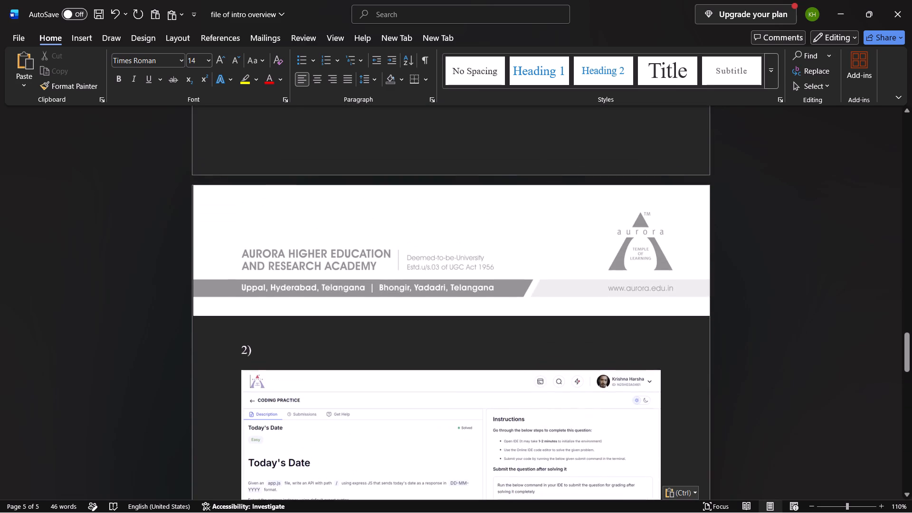
pyautogui.scroll(-3, 624, 336)
pyautogui.scroll(2, 624, 336)
pyautogui.scroll(-1, 624, 336)
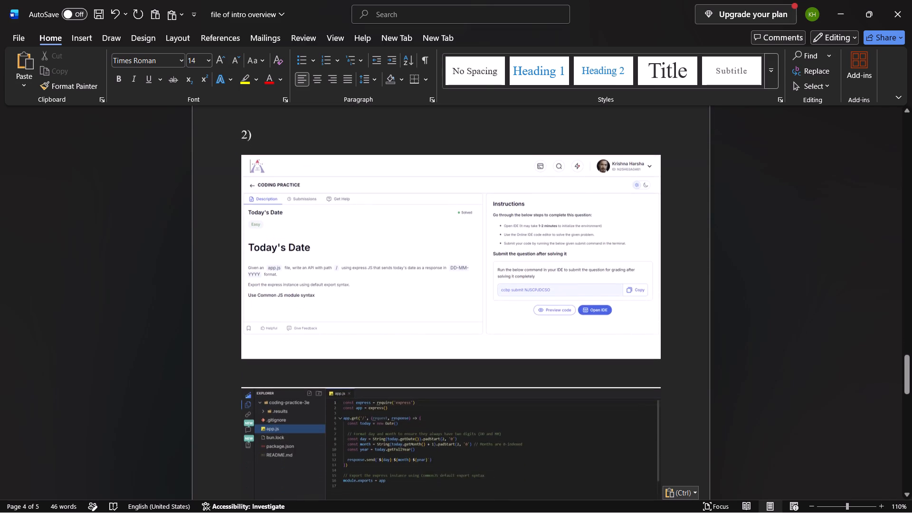
# Switch to Chrome and return to the "Today's Date" coding practice question page.
pyautogui.click(687, 504)
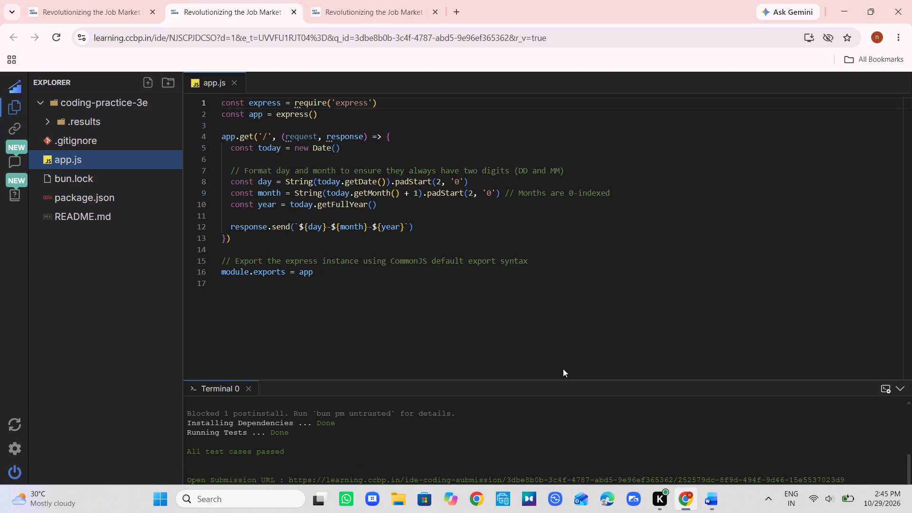
pyautogui.click(139, 0)
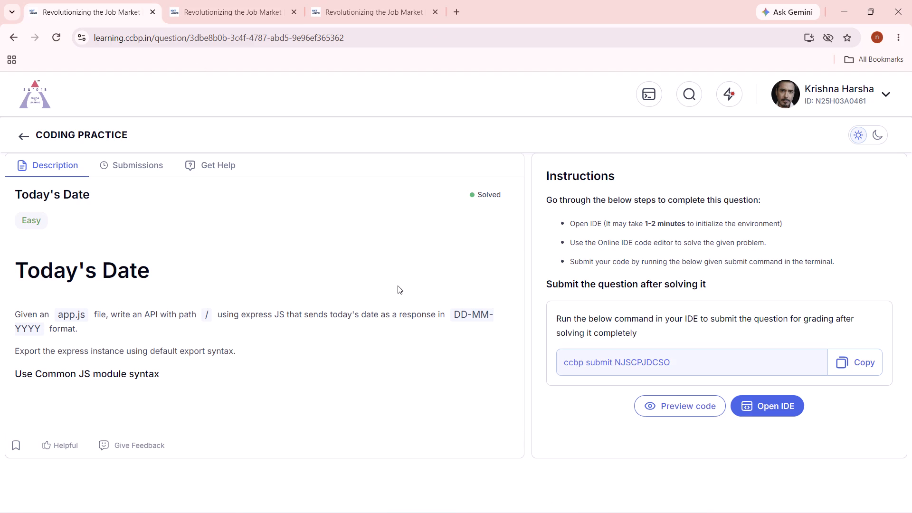
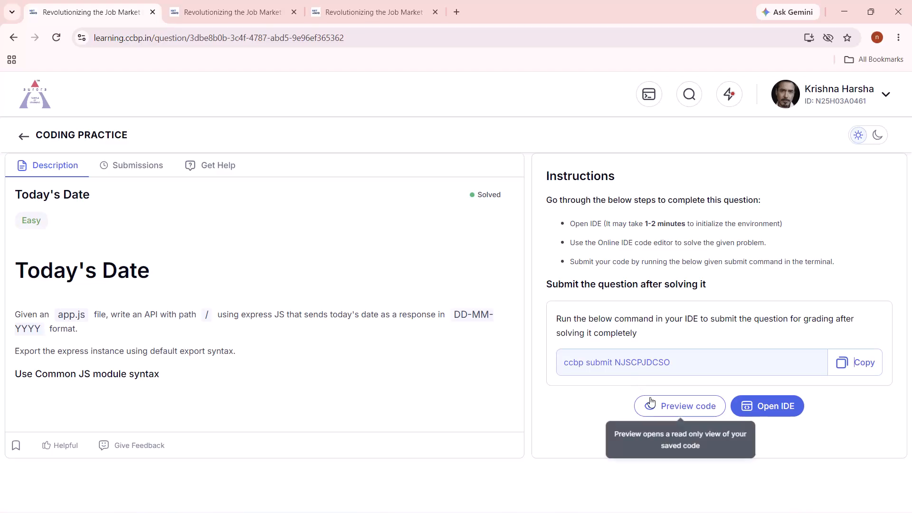
# Open the read-only code preview of the "Today's Date" question and capture a screenshot of the preview area showing app.js.
pyautogui.click(650, 397)
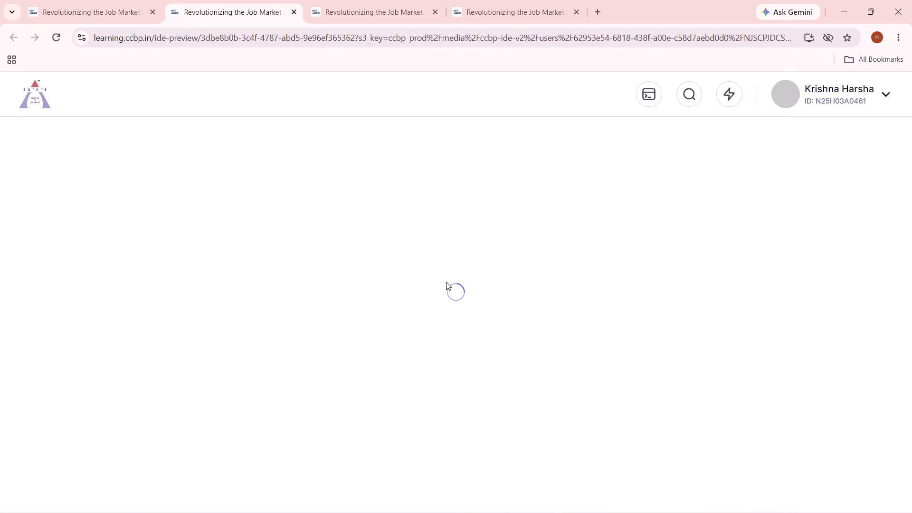
pyautogui.press('Print')
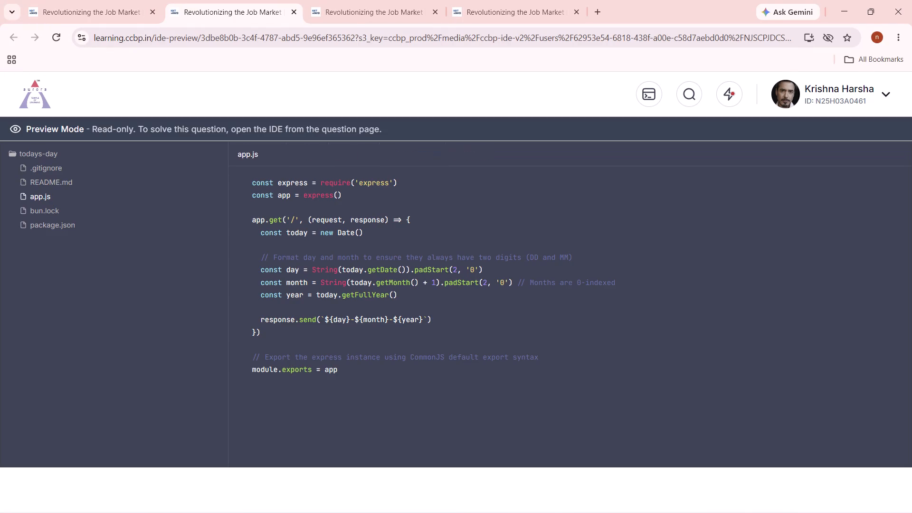
pyautogui.moveTo(0, 113); pyautogui.dragTo(38, 132)
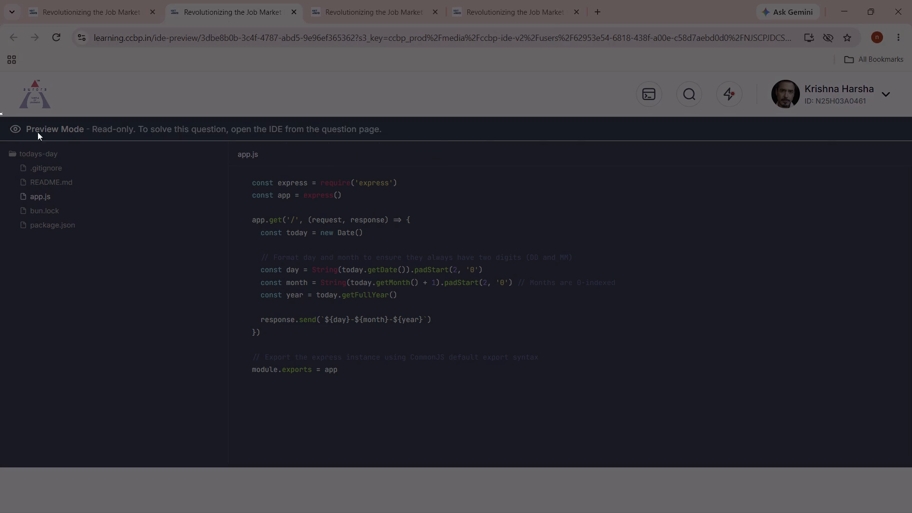
pyautogui.moveTo(38, 132); pyautogui.dragTo(911, 466)
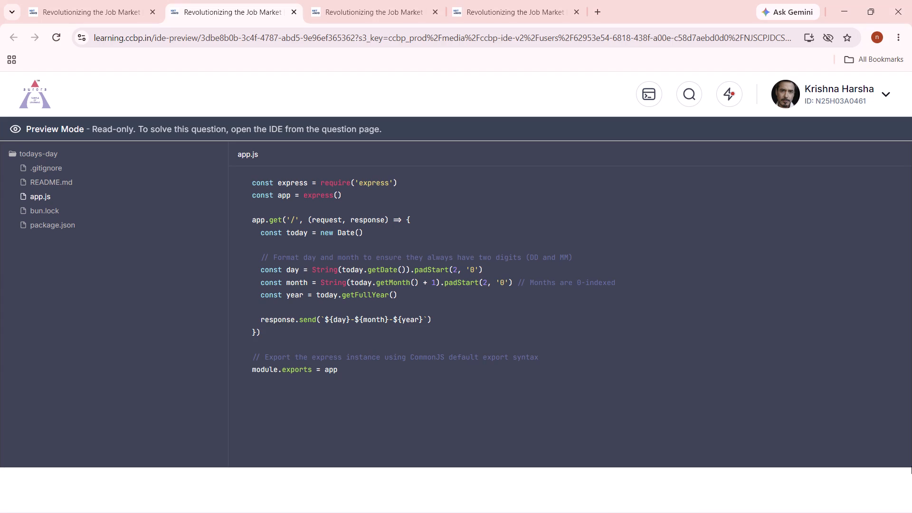
# Switch to Word and add five line breaks between the "Today's Date" question screenshot and the IDE screenshot on page 4.
pyautogui.click(716, 498)
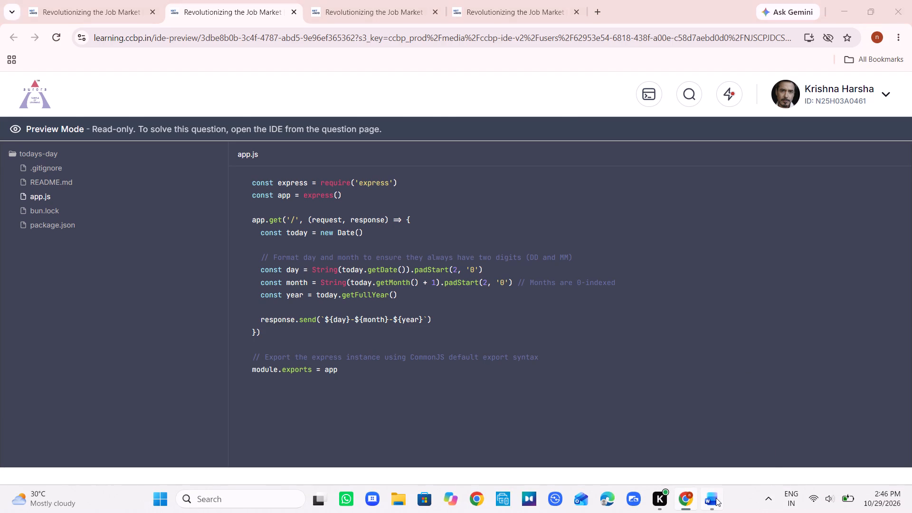
pyautogui.scroll(-4, 600, 342)
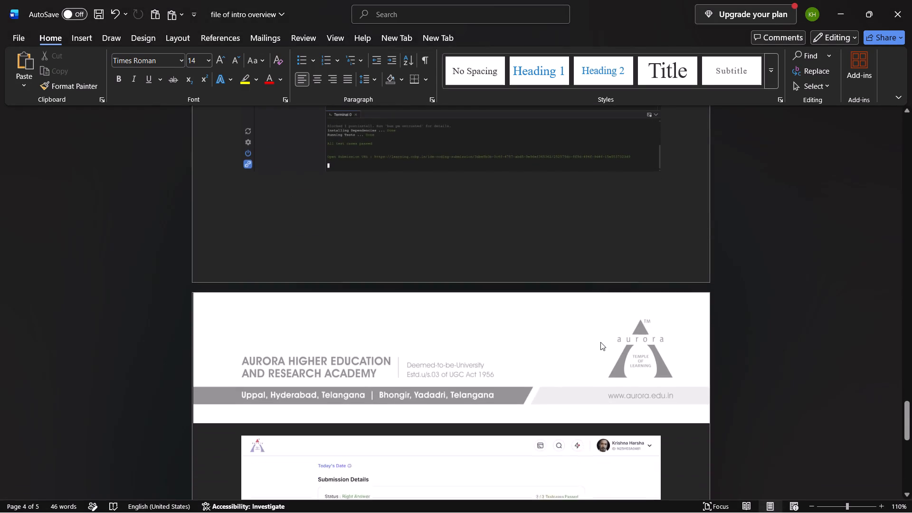
pyautogui.scroll(-3, 600, 342)
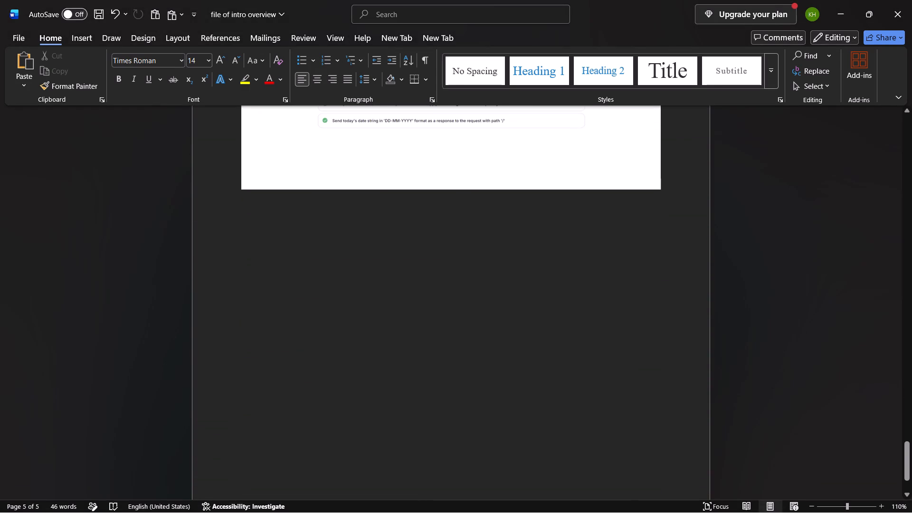
pyautogui.scroll(5, 600, 342)
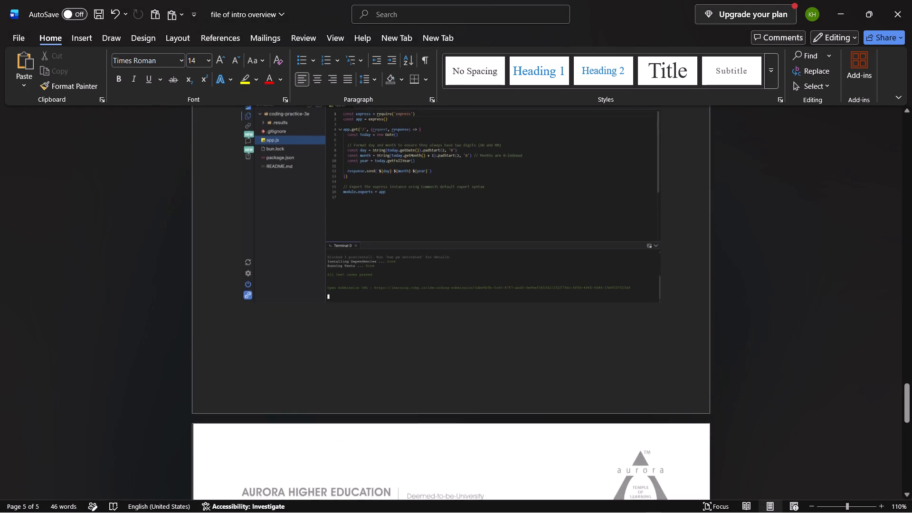
pyautogui.scroll(4, 600, 342)
pyautogui.scroll(-2, 600, 342)
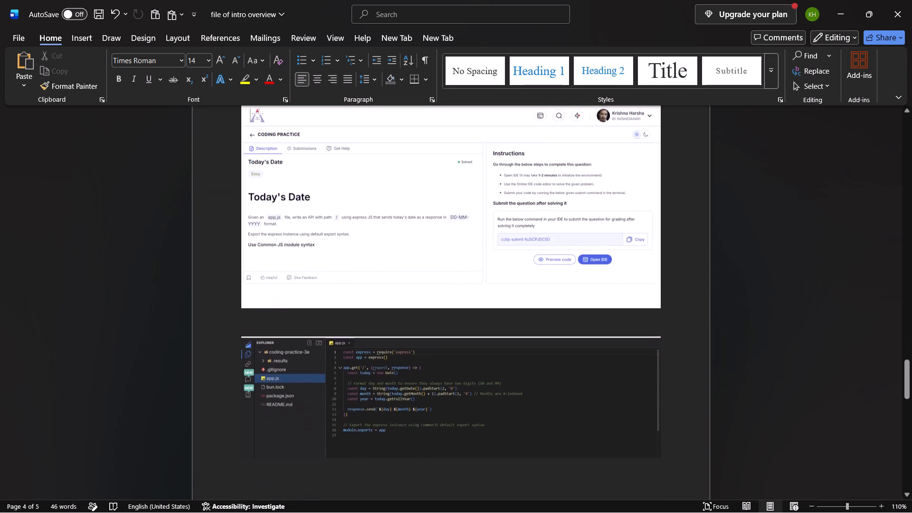
pyautogui.click(675, 302)
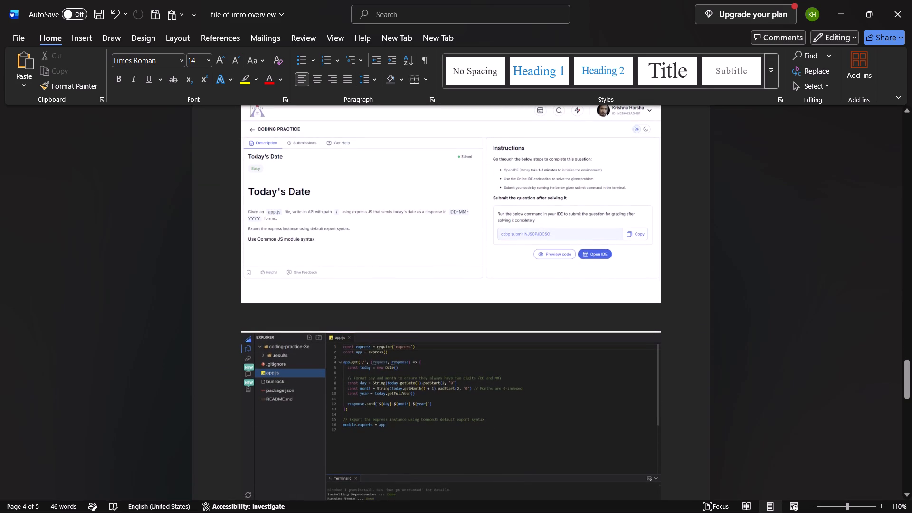
pyautogui.hotkey('shift', 'Return')
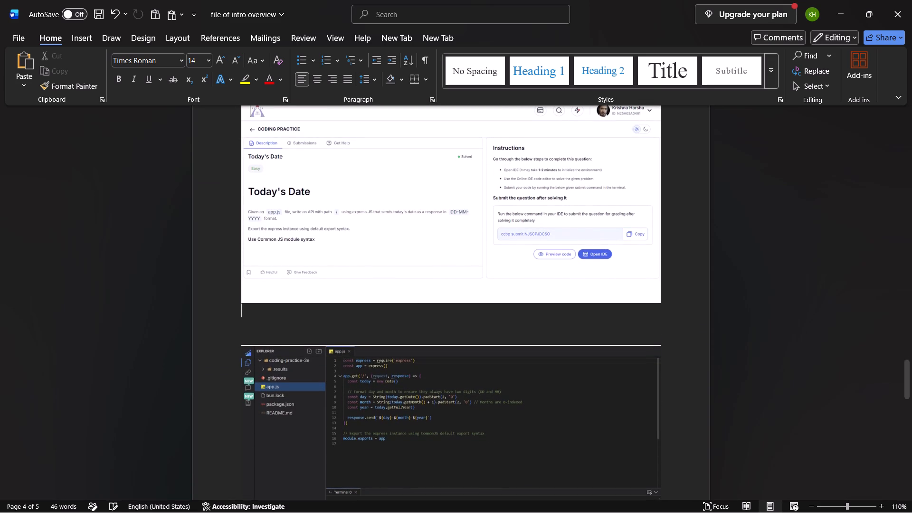
pyautogui.hotkey('shift', 'Return')
pyautogui.hotkey('shift', 'Return')
pyautogui.hotkey('shift', 'Return')
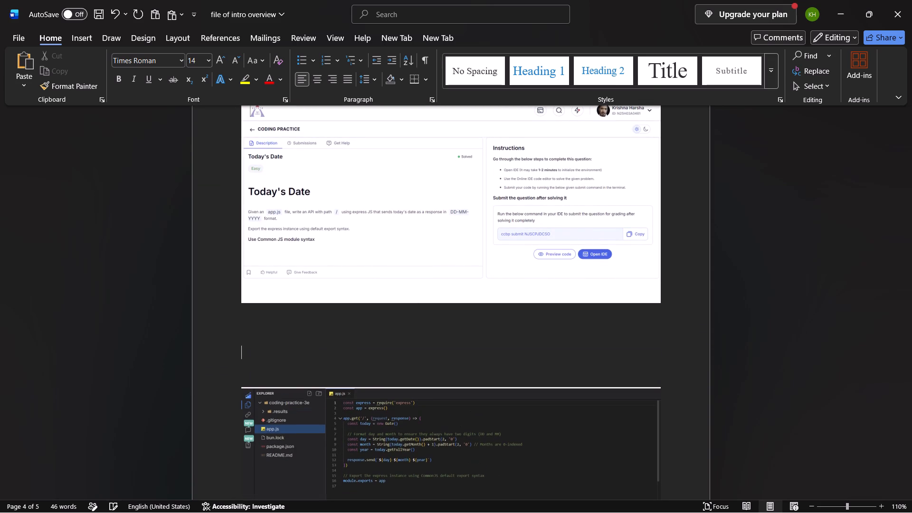
pyautogui.hotkey('shift', 'Return')
# Paste the code preview screenshot one blank line below the "Today's Date" question screenshot and check the layout of page 4.
pyautogui.press('Up')
pyautogui.press('Up')
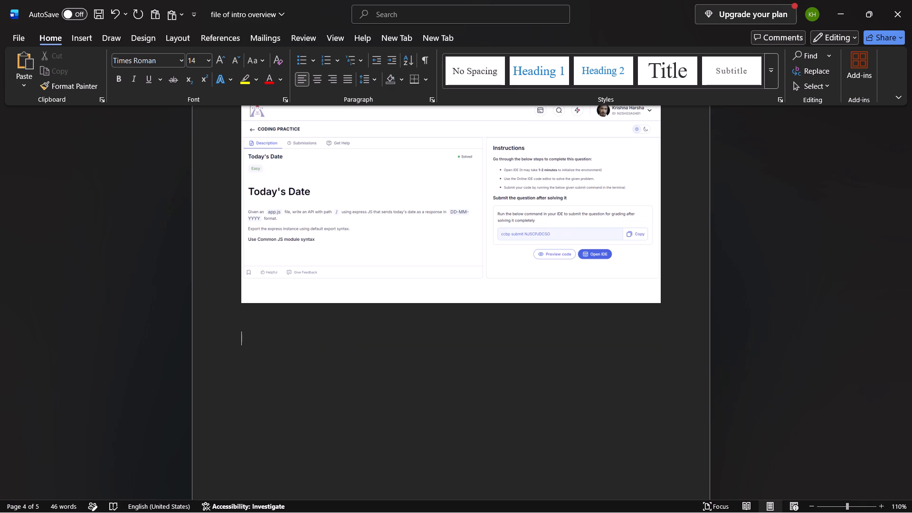
pyautogui.press('Up')
pyautogui.hotkey('ctrl', 'v')
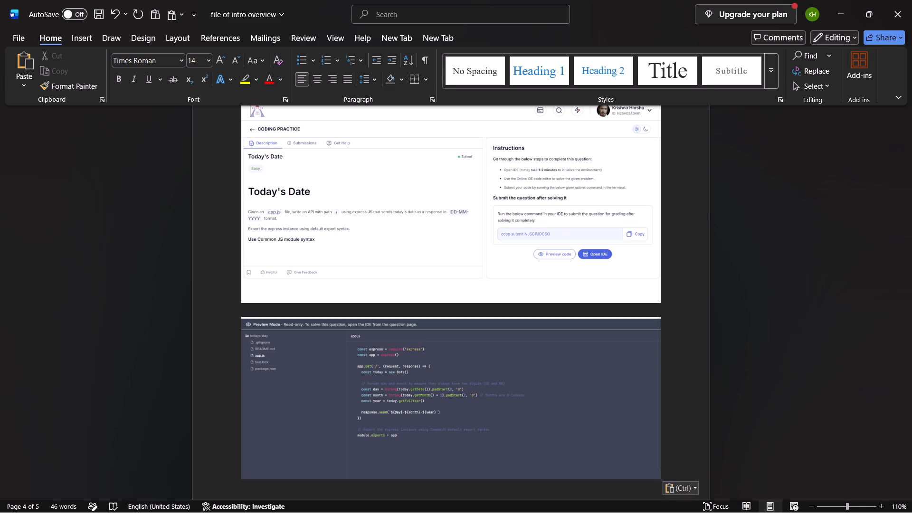
pyautogui.scroll(1, 675, 302)
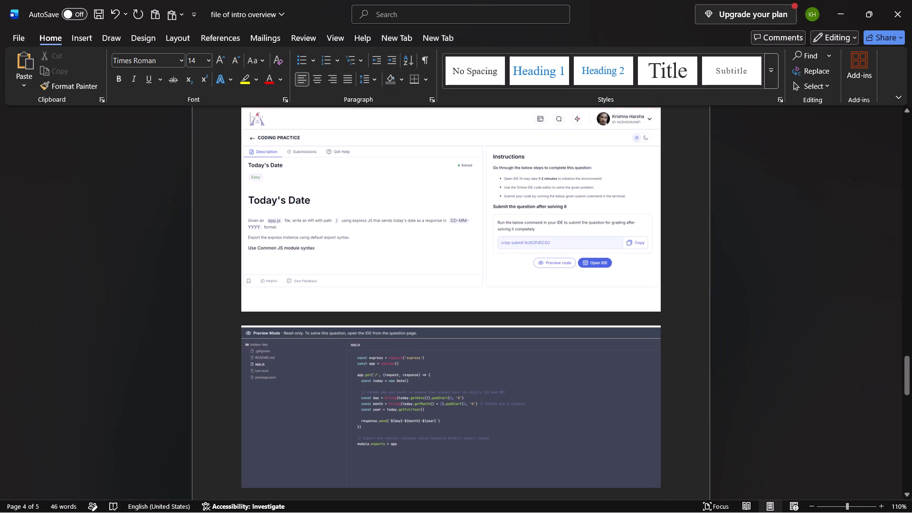
pyautogui.scroll(1, 675, 302)
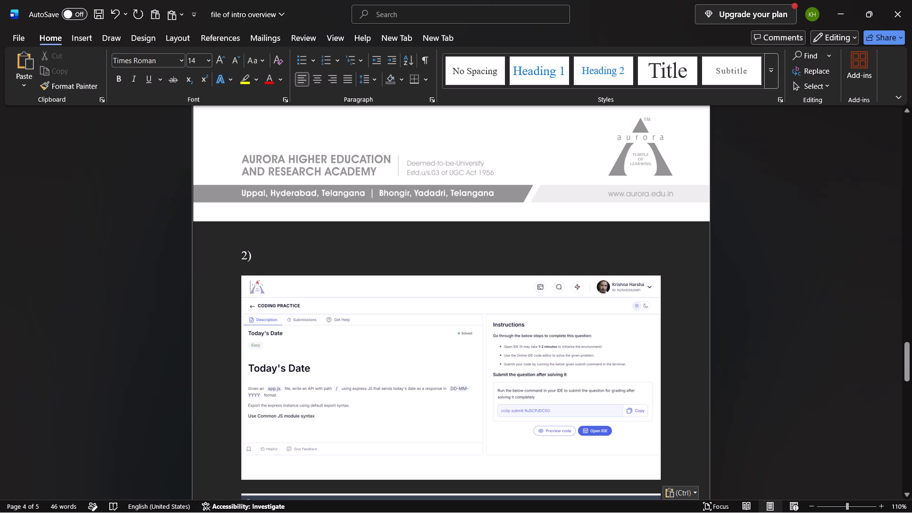
pyautogui.scroll(-3, 675, 302)
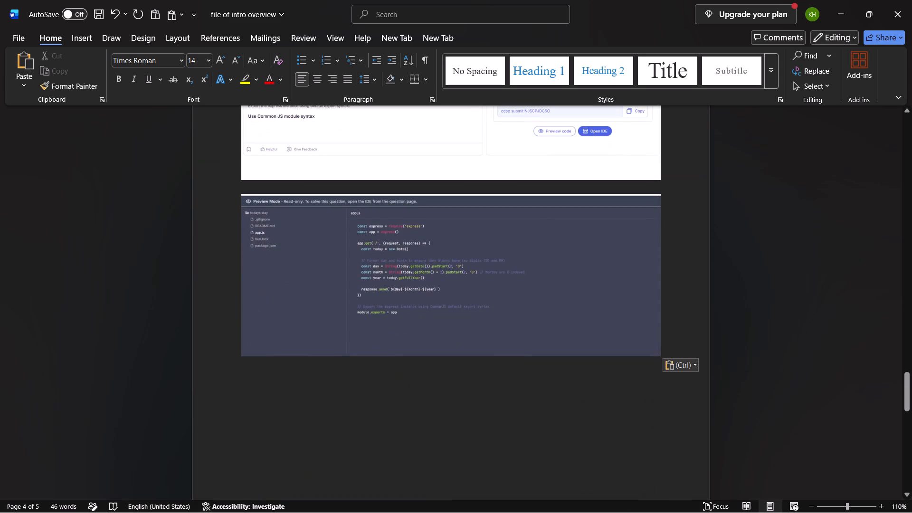
pyautogui.scroll(-2, 675, 302)
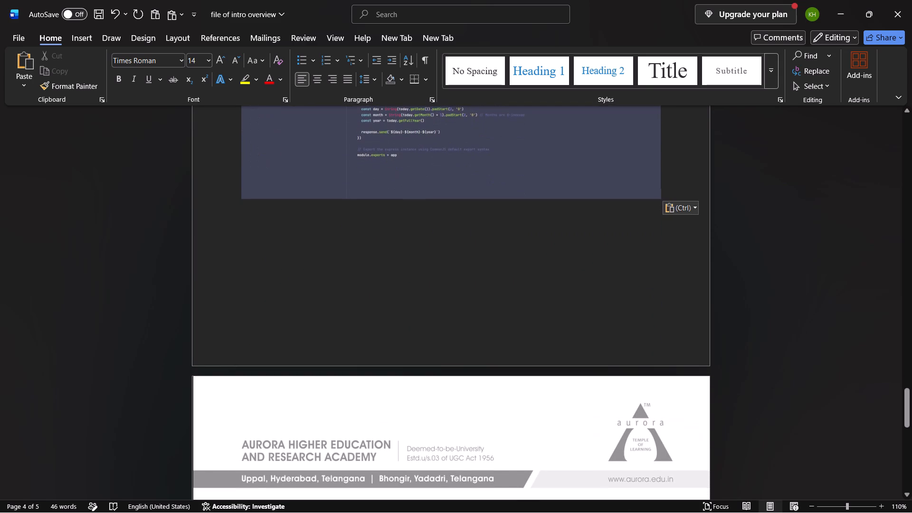
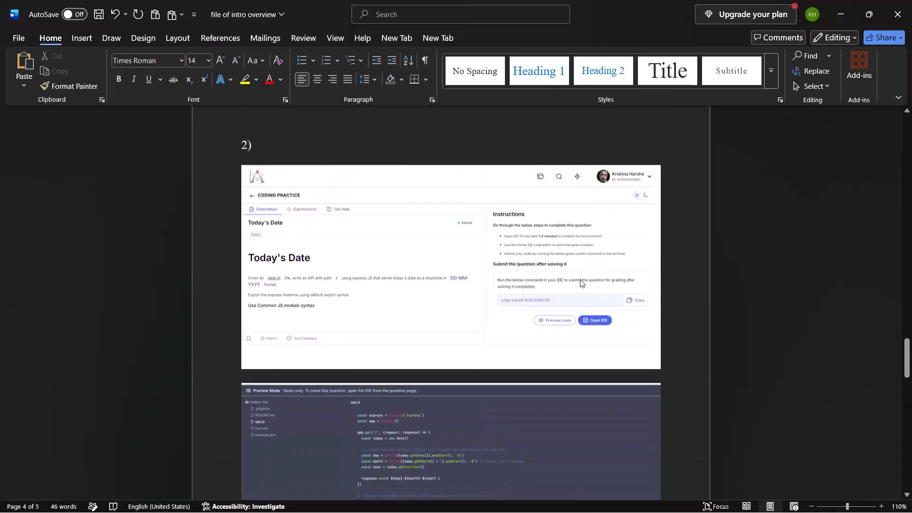
# Review the arrangement of the question, code preview, IDE and submission-result screenshots for "Today's Date" on pages 4 and 5.
pyautogui.scroll(-1, 580, 279)
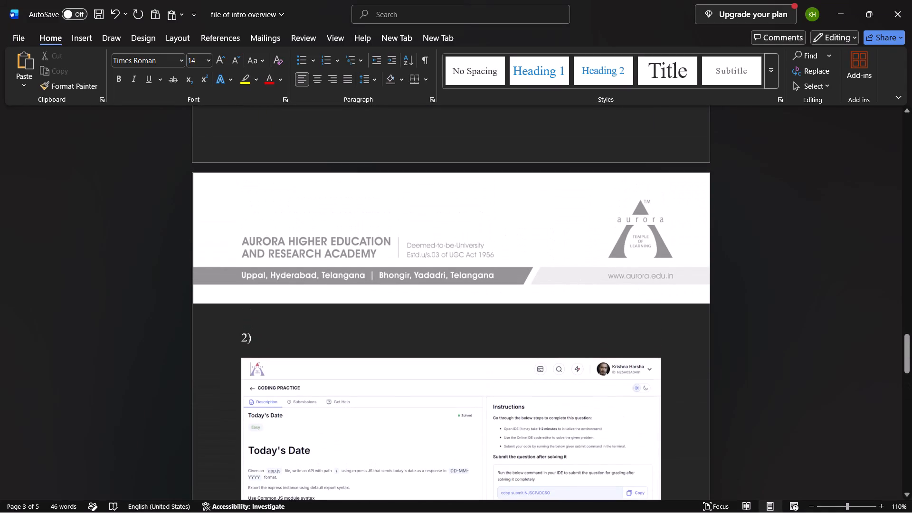
pyautogui.scroll(-6, 580, 279)
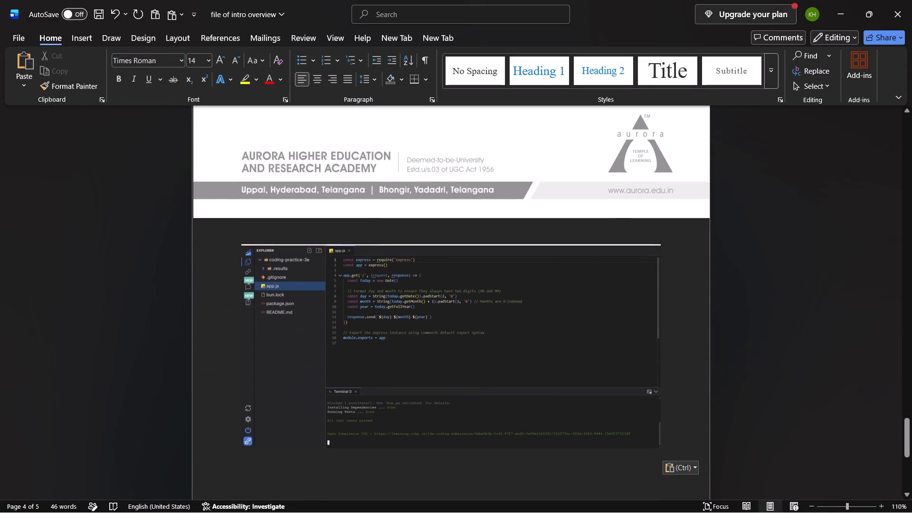
pyautogui.scroll(-1, 580, 279)
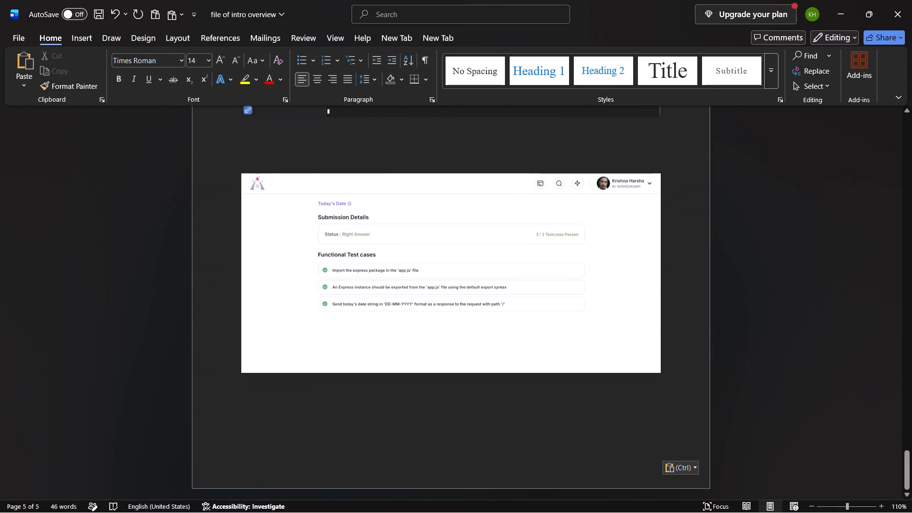
pyautogui.scroll(6, 580, 279)
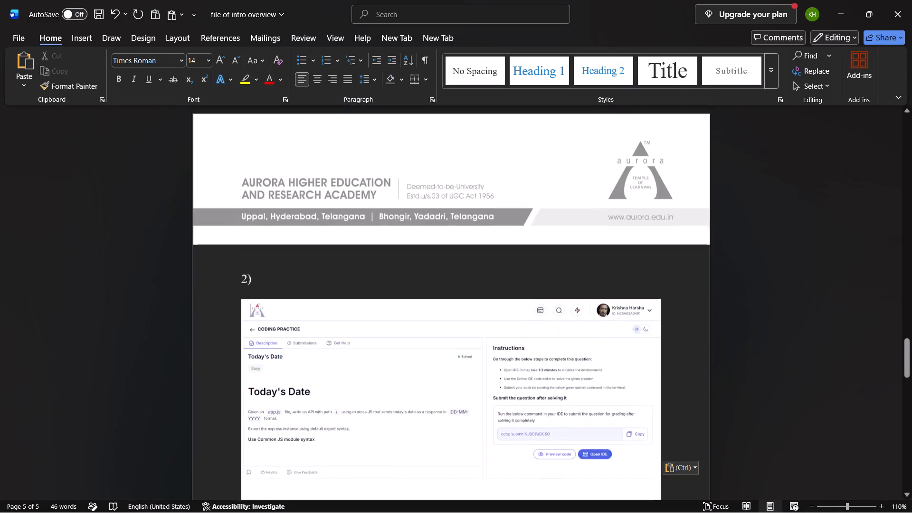
pyautogui.scroll(-7, 580, 279)
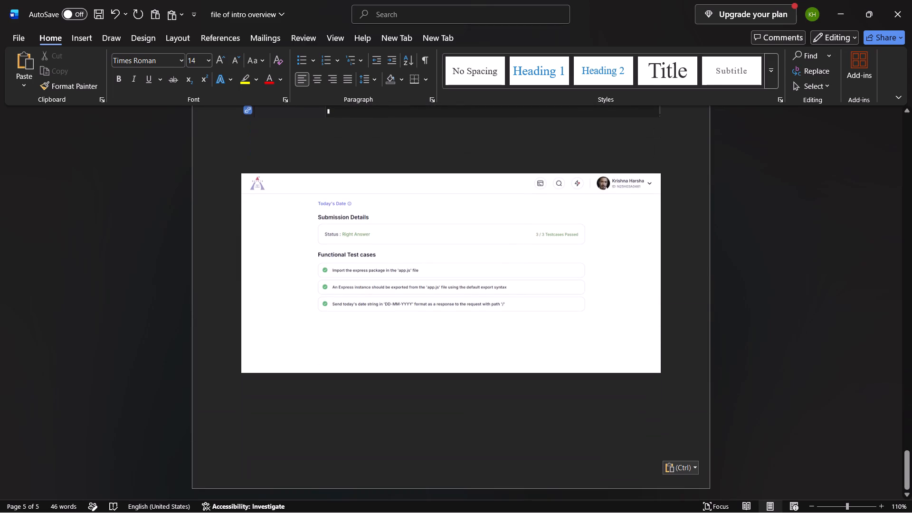
# Add five line breaks after the "Today's Date" submission-result screenshot and enter the number "3)" at the start of page 6.
pyautogui.click(326, 443)
pyautogui.click(683, 374)
pyautogui.hotkey('shift', 'Return')
pyautogui.hotkey('shift', 'Return')
pyautogui.hotkey('shift', 'Return')
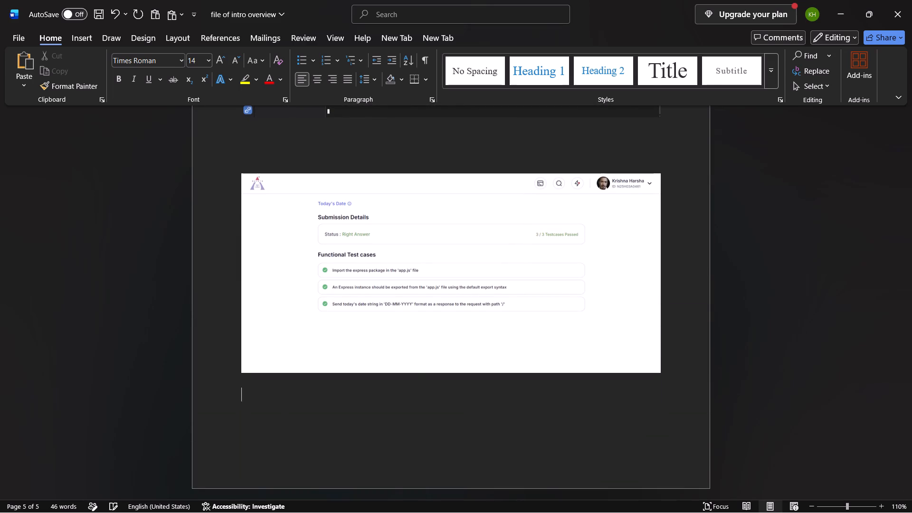
pyautogui.hotkey('shift', 'Return')
pyautogui.hotkey('shift', 'Return')
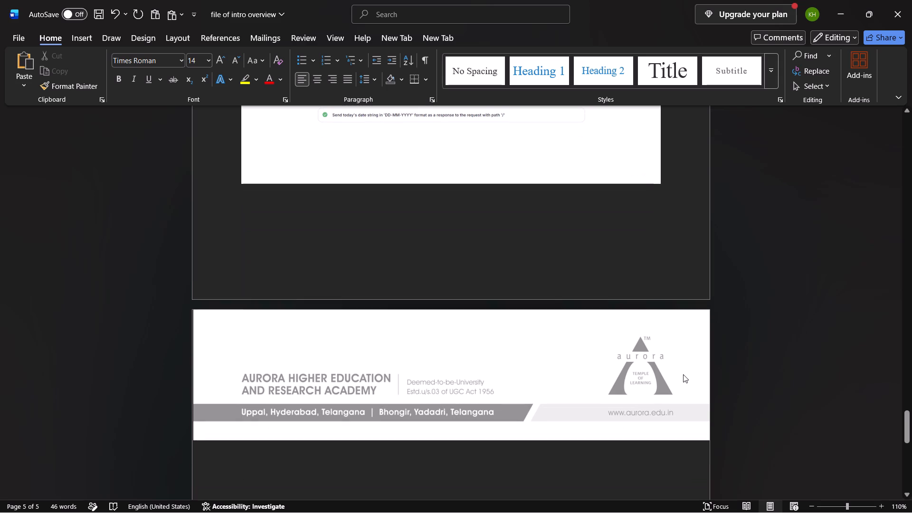
pyautogui.press('3')
pyautogui.hotkey('shift', ')')
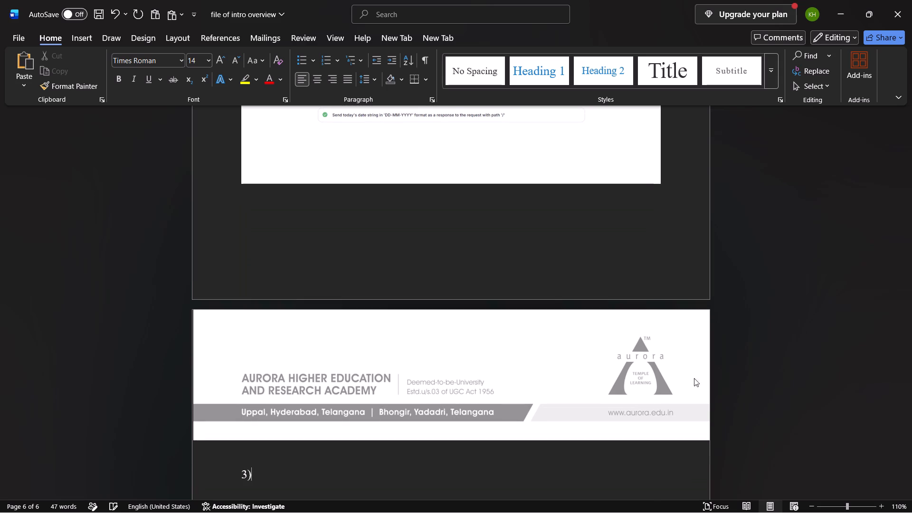
# Switch to Chrome and close the read-only code preview page of the "Today's Date" question.
pyautogui.click(682, 500)
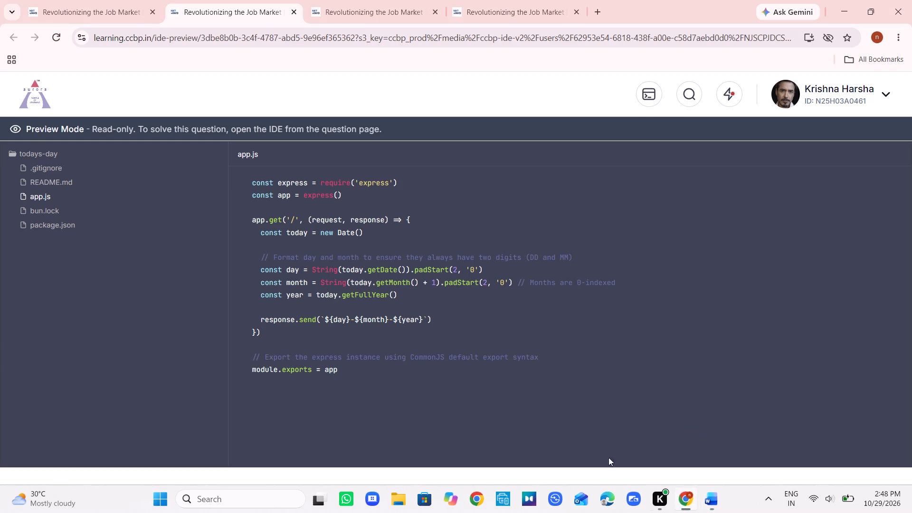
pyautogui.click(289, 9)
pyautogui.click(293, 10)
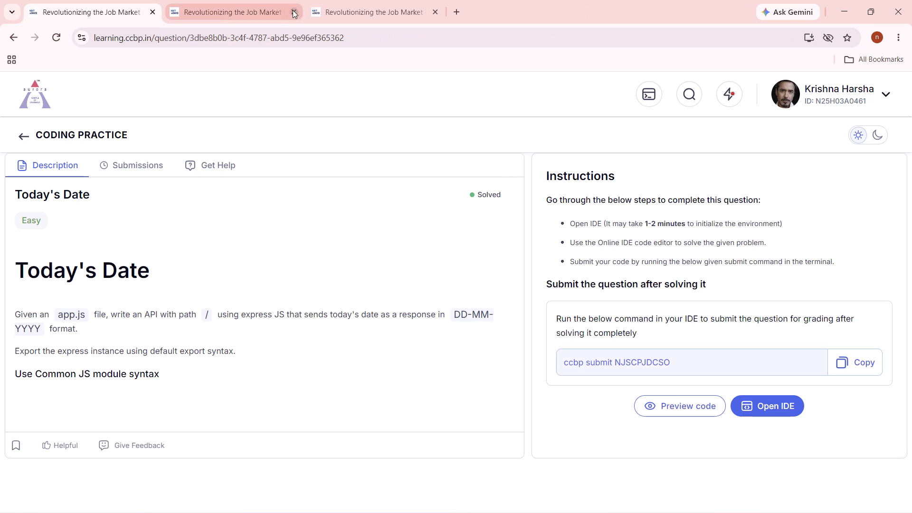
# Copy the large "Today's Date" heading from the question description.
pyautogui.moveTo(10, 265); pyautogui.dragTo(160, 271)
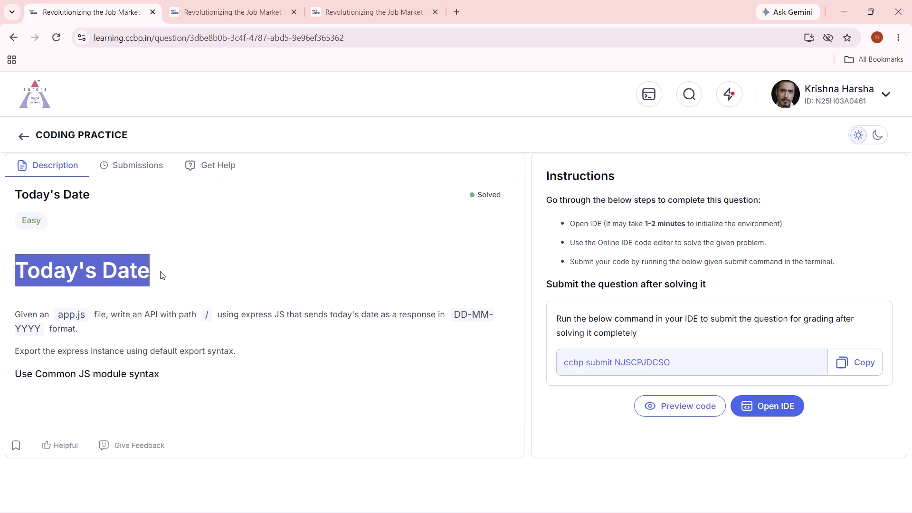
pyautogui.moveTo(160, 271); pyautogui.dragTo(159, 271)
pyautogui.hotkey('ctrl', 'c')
# Copy the small question title "Today's Date" above the Easy label and paste it after "2)" on page 4 in Word.
pyautogui.moveTo(13, 191); pyautogui.dragTo(99, 199)
pyautogui.hotkey('ctrl', 'c')
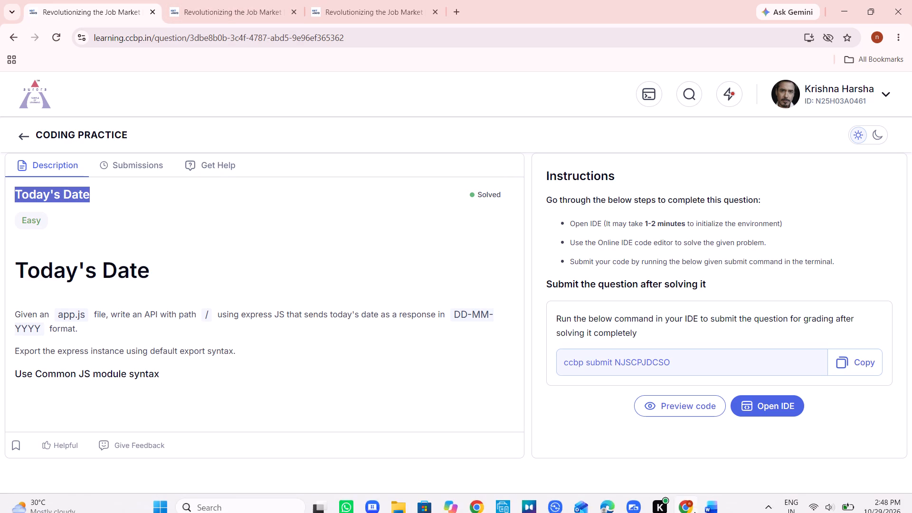
pyautogui.click(705, 500)
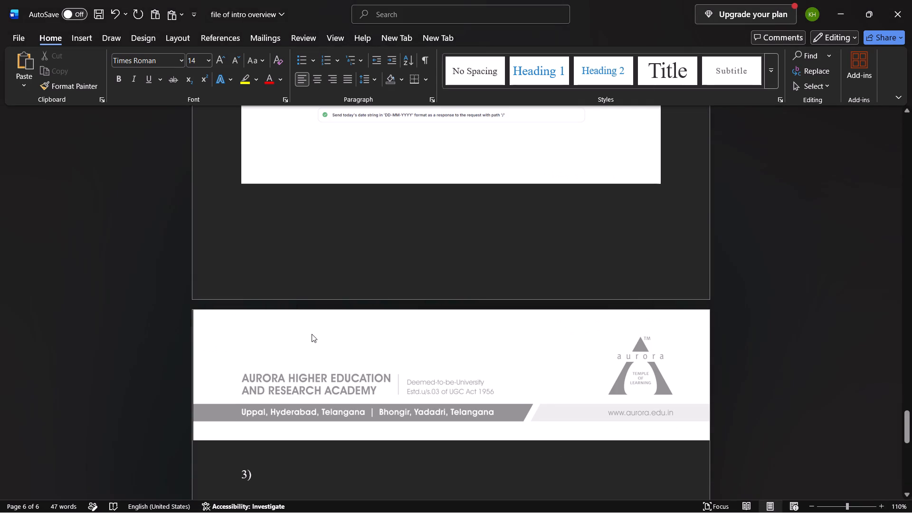
pyautogui.scroll(6, 312, 334)
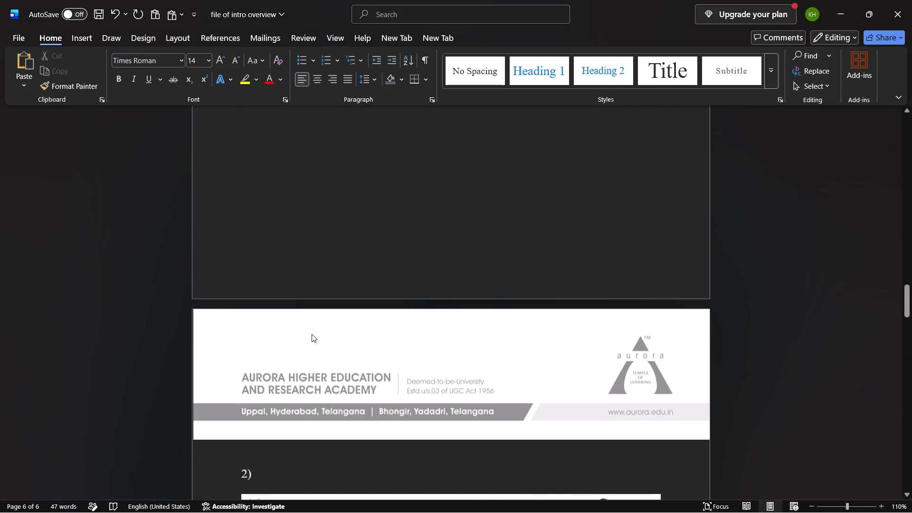
pyautogui.click(278, 497)
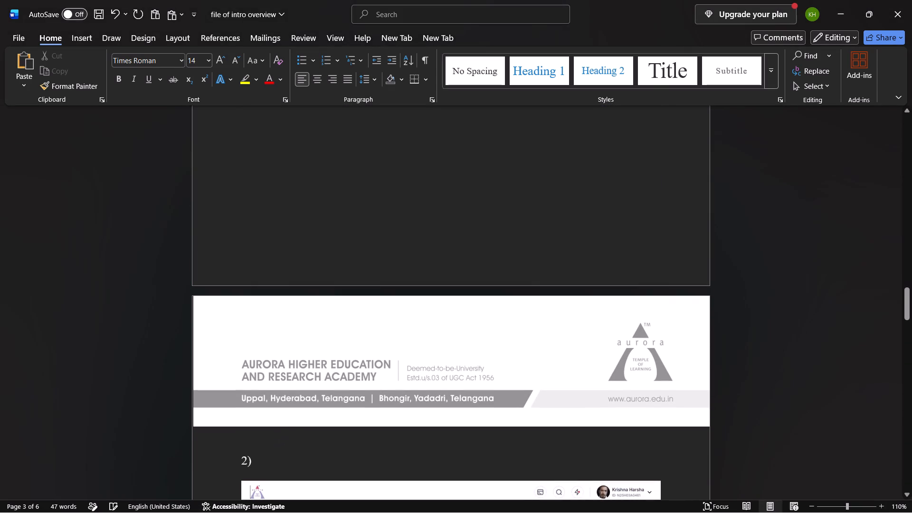
pyautogui.click(278, 460)
pyautogui.hotkey('ctrl', 'v')
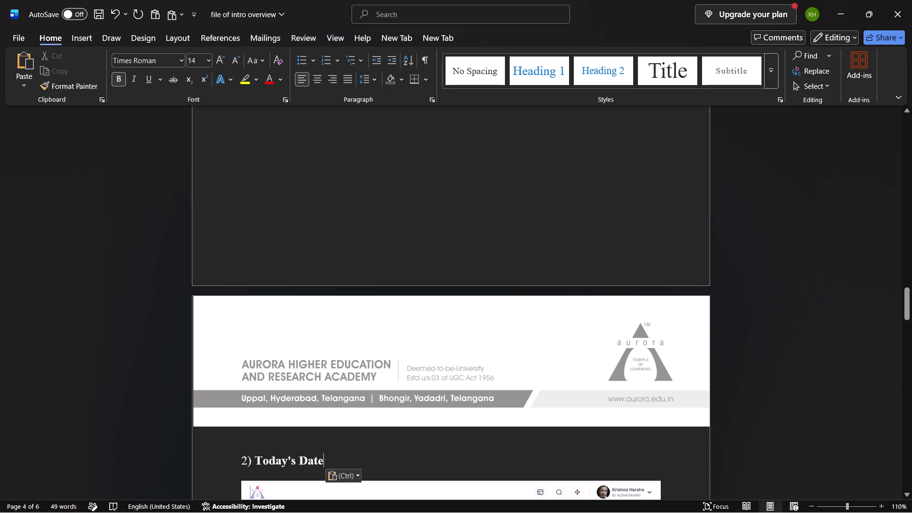
# Place the text cursor just after the "Today's Date" submission-result screenshot on page 5.
pyautogui.scroll(-3, 414, 451)
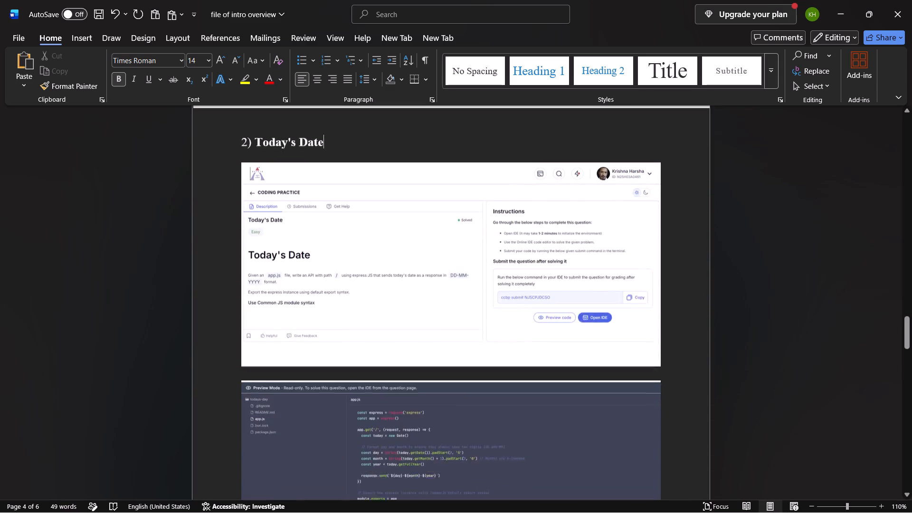
pyautogui.scroll(-3, 414, 451)
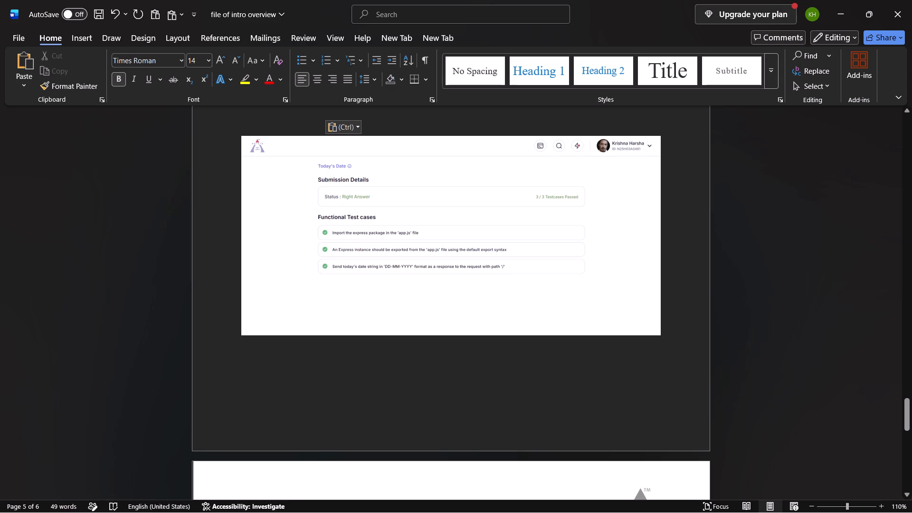
pyautogui.click(683, 336)
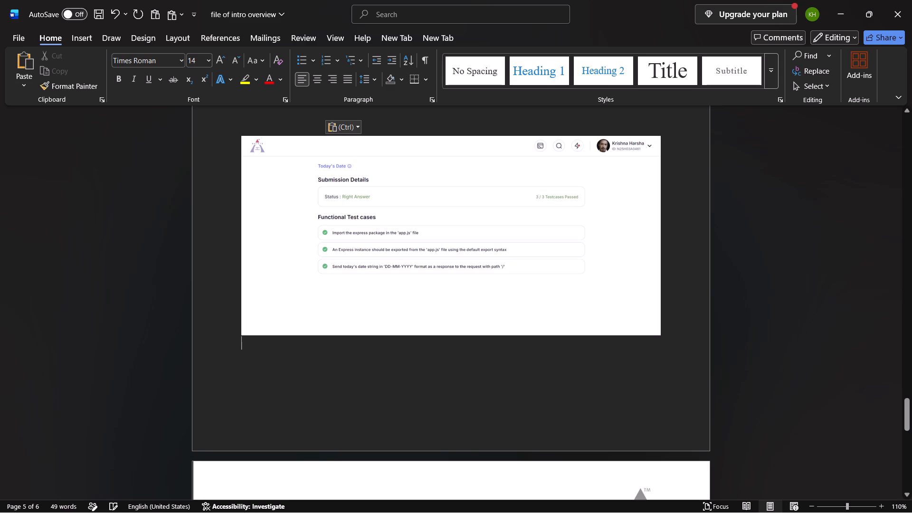
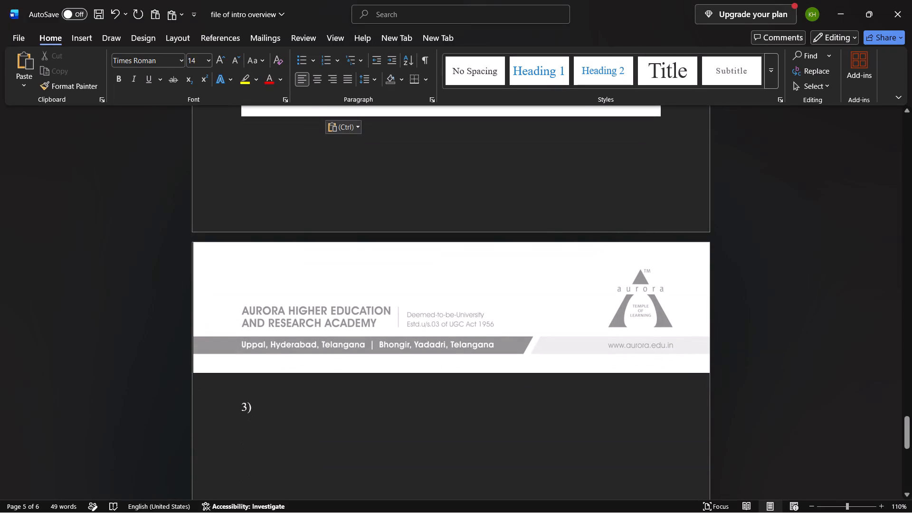
# Switch to Chrome and close the two extra tabs, keeping the "Today's Date" question page open.
pyautogui.doubleClick(694, 511)
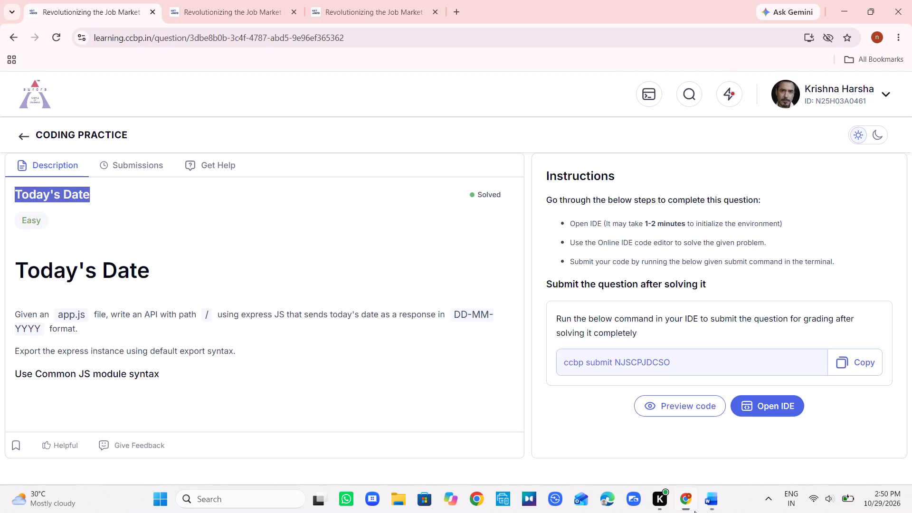
pyautogui.click(694, 511)
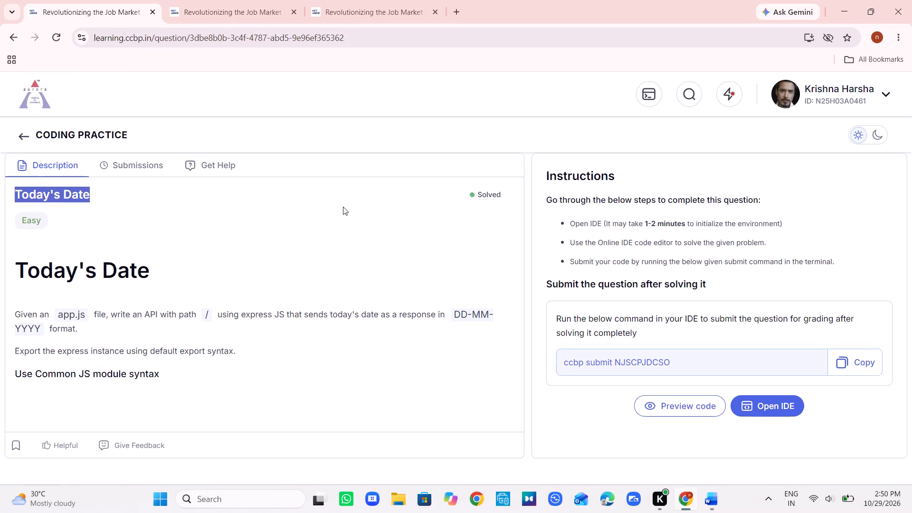
pyautogui.click(297, 15)
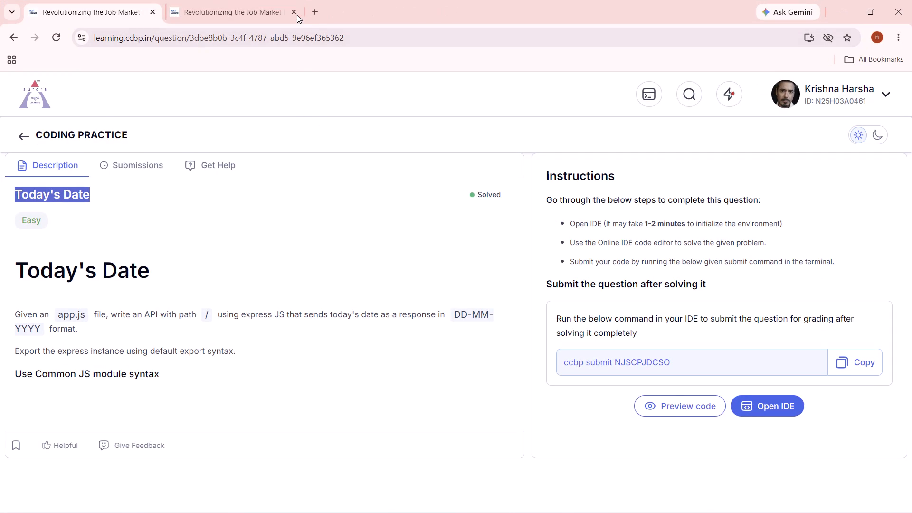
pyautogui.click(296, 14)
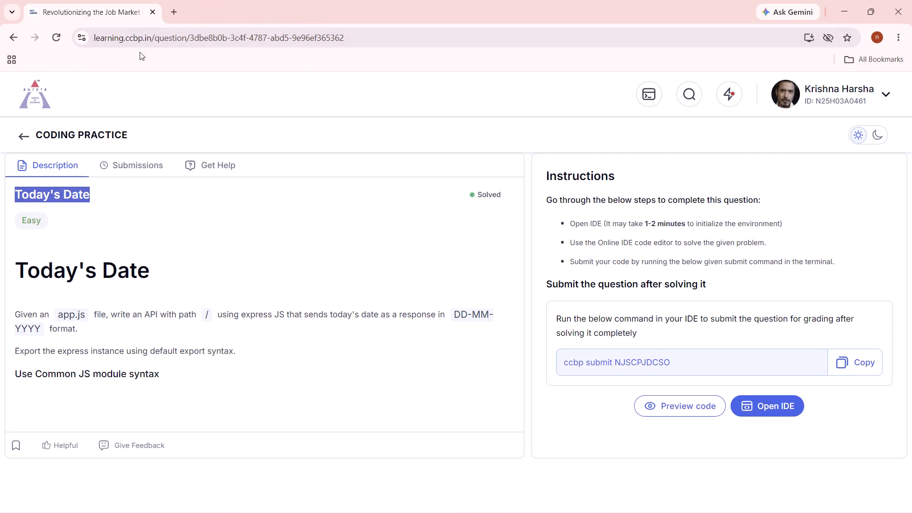
# Go back to the Coding Practice question list and open the "API Routing" question.
pyautogui.click(27, 133)
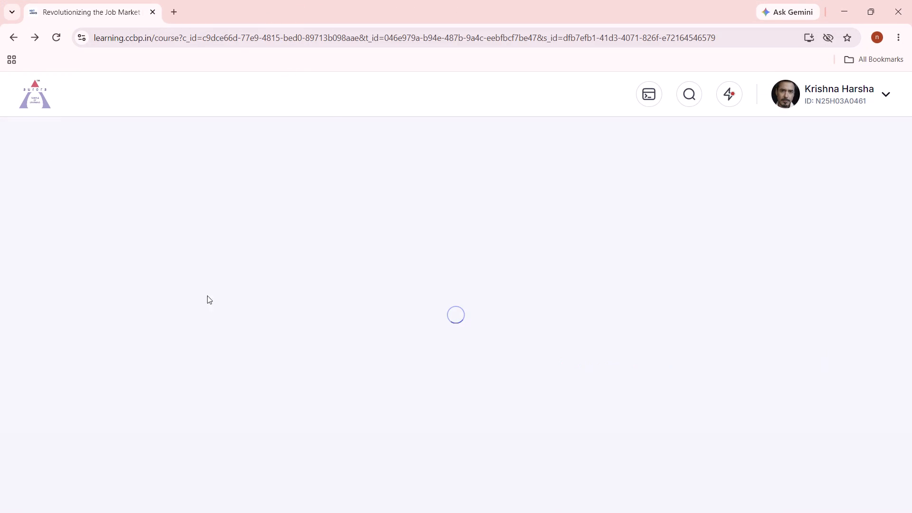
pyautogui.scroll(-2, 383, 366)
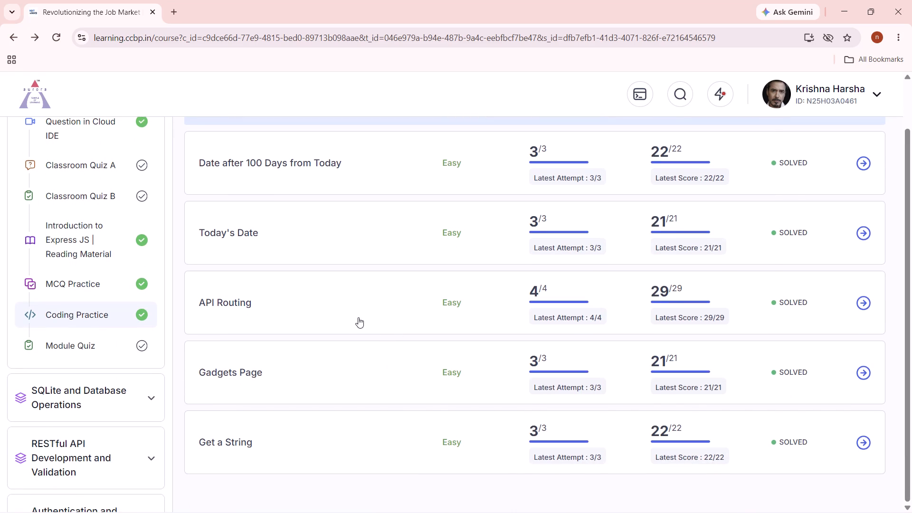
pyautogui.click(364, 313)
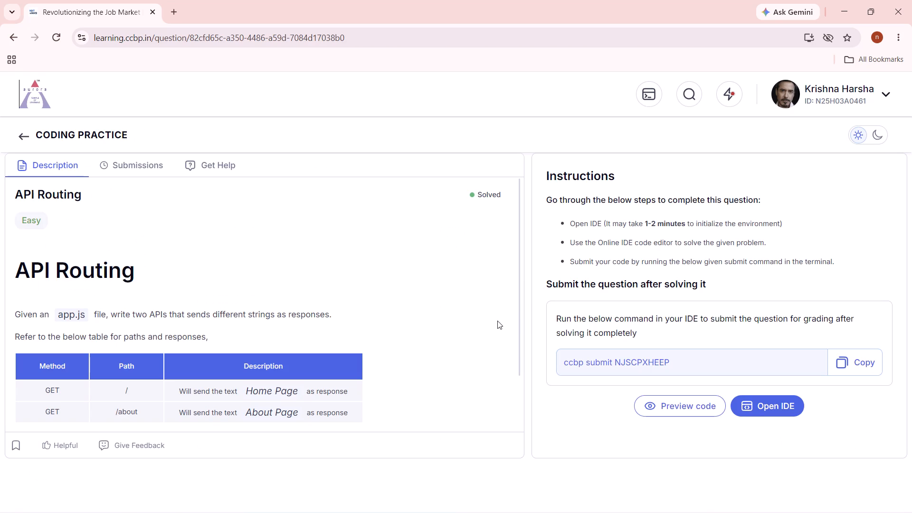
# Capture a screenshot of the full "API Routing" question page, from the site header down to the bottom.
pyautogui.press('Print')
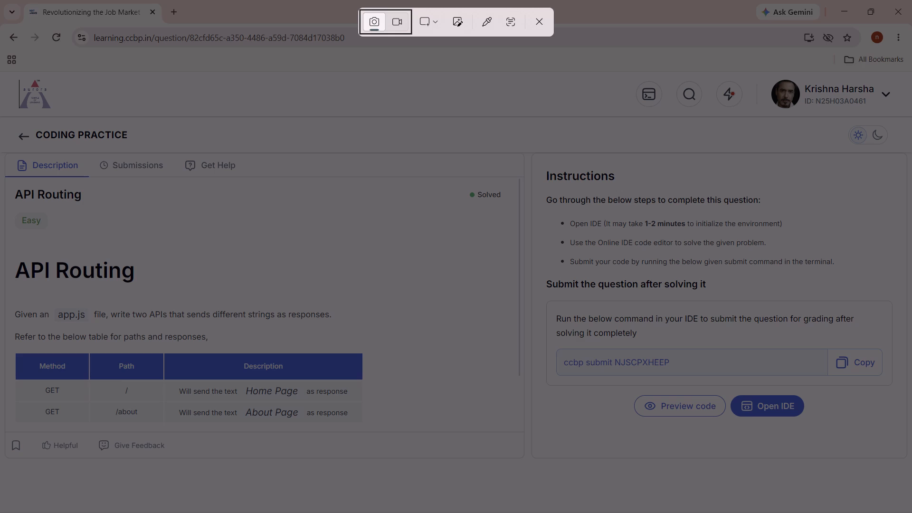
pyautogui.moveTo(0, 73); pyautogui.dragTo(911, 506)
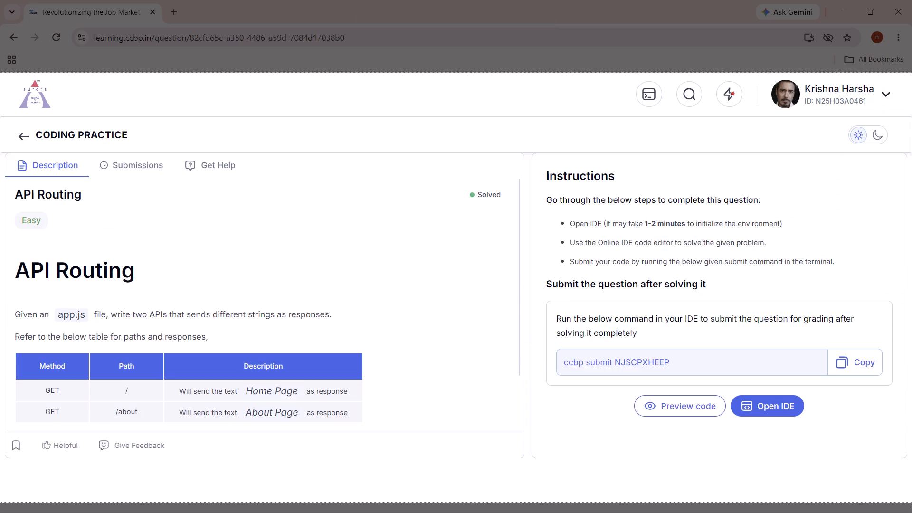
pyautogui.moveTo(911, 506); pyautogui.dragTo(911, 512)
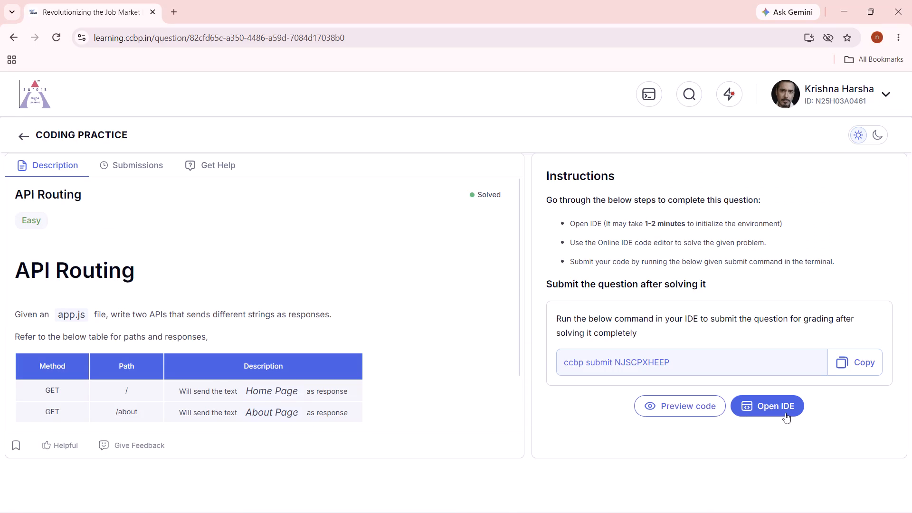
# Open the IDE for "API Routing" in a new tab, and open the question's read-only code preview.
pyautogui.click(785, 413)
pyautogui.click(110, 0)
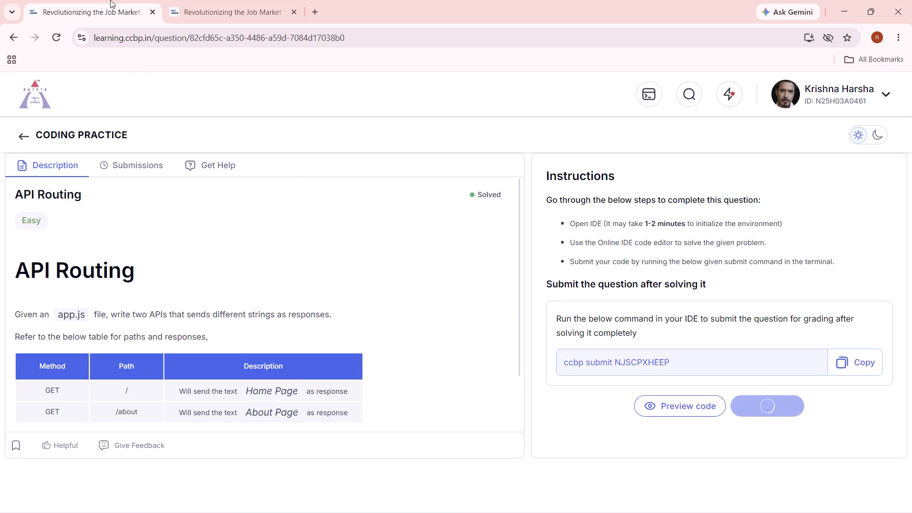
pyautogui.click(646, 407)
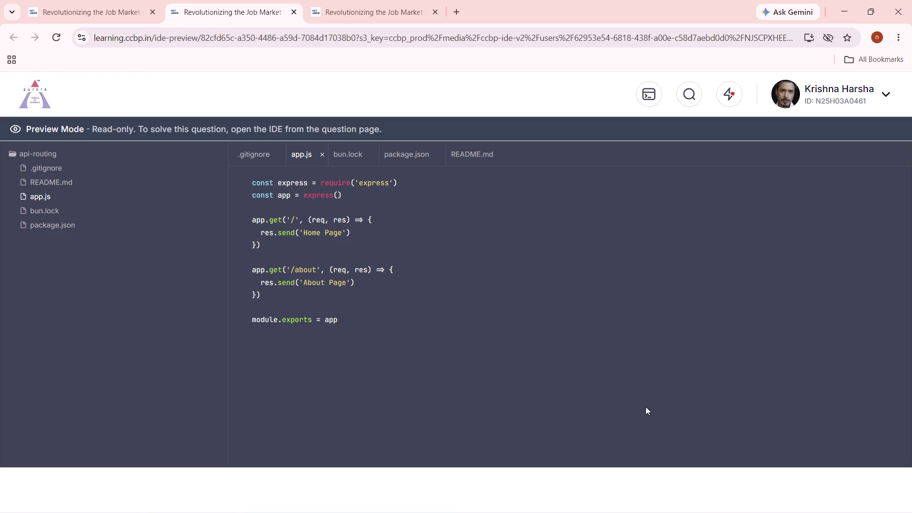
# Capture a screenshot of the "API Routing" code preview showing app.js, from the Preview Mode banner down.
pyautogui.press('Print')
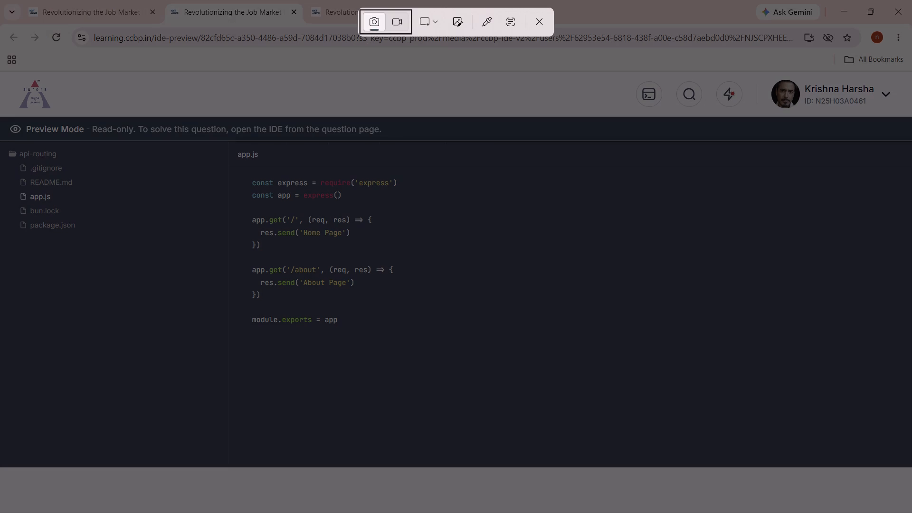
pyautogui.moveTo(0, 118); pyautogui.dragTo(911, 465)
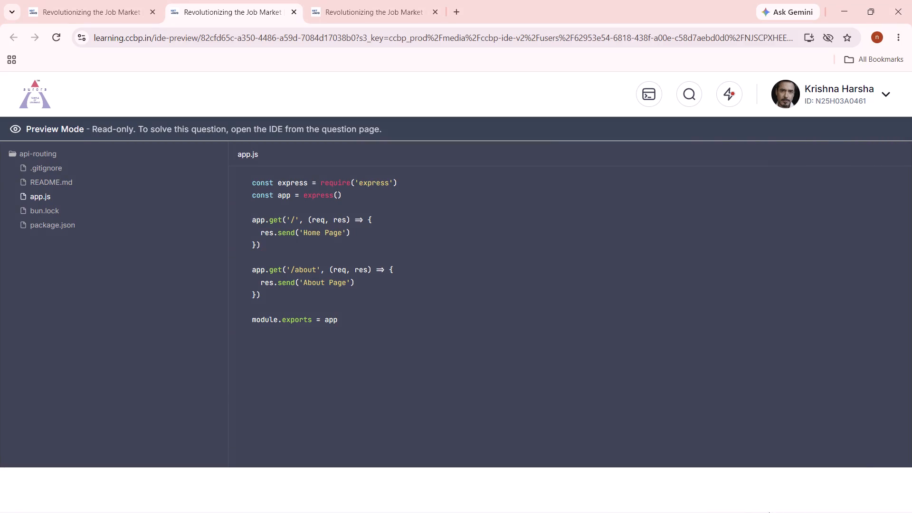
# Switch to Word and paste the "API Routing" question screenshot two lines below "3)" on page 6.
pyautogui.click(719, 502)
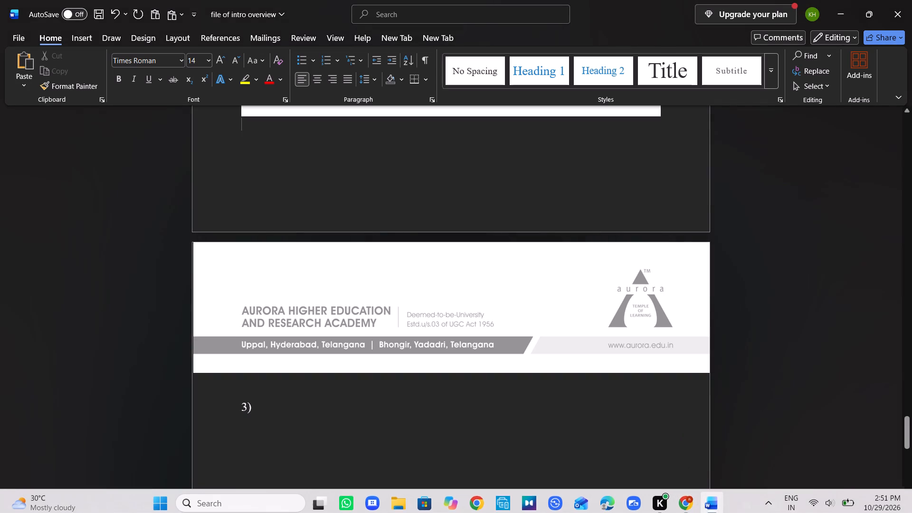
pyautogui.click(300, 410)
pyautogui.hotkey('shift', 'Return')
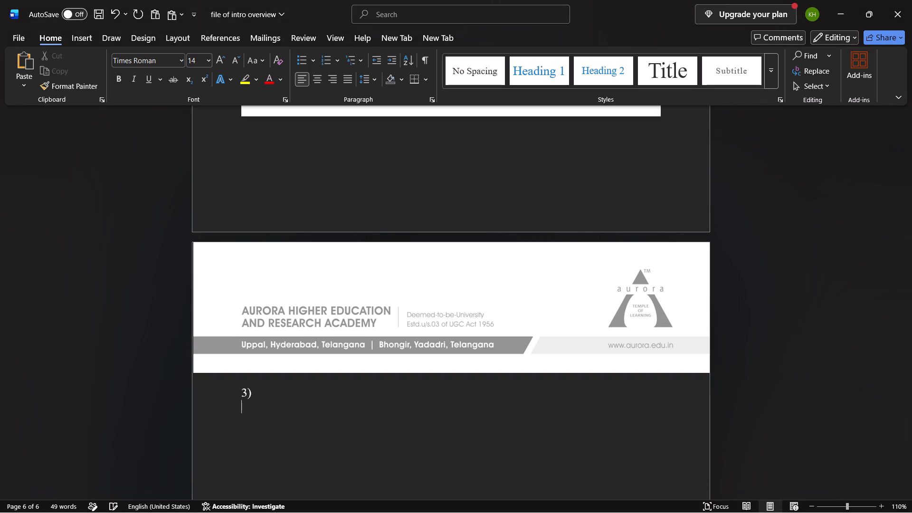
pyautogui.hotkey('shift', 'Return')
pyautogui.press('super+v')
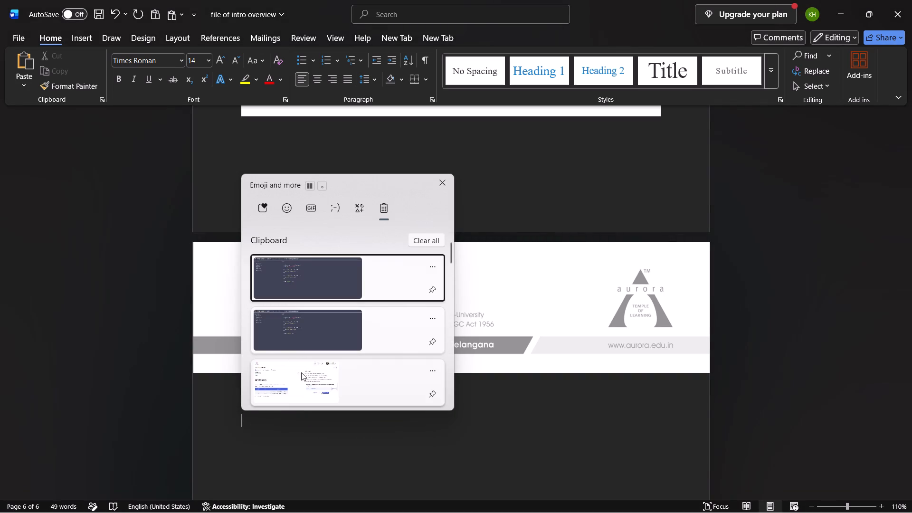
pyautogui.click(301, 372)
pyautogui.hotkey('ctrl', 'v')
# Paste the app.js code preview screenshot below the "API Routing" question screenshot on page 6.
pyautogui.scroll(-1, 413, 404)
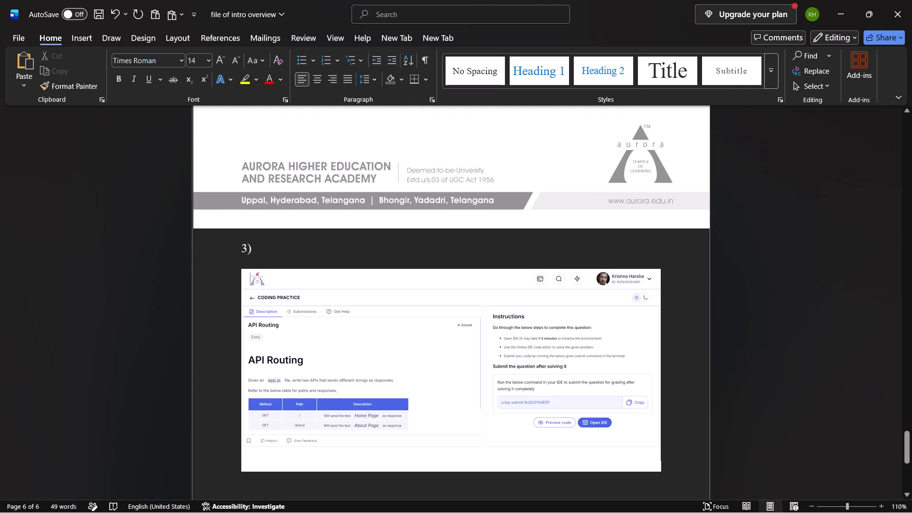
pyautogui.scroll(-1, 413, 404)
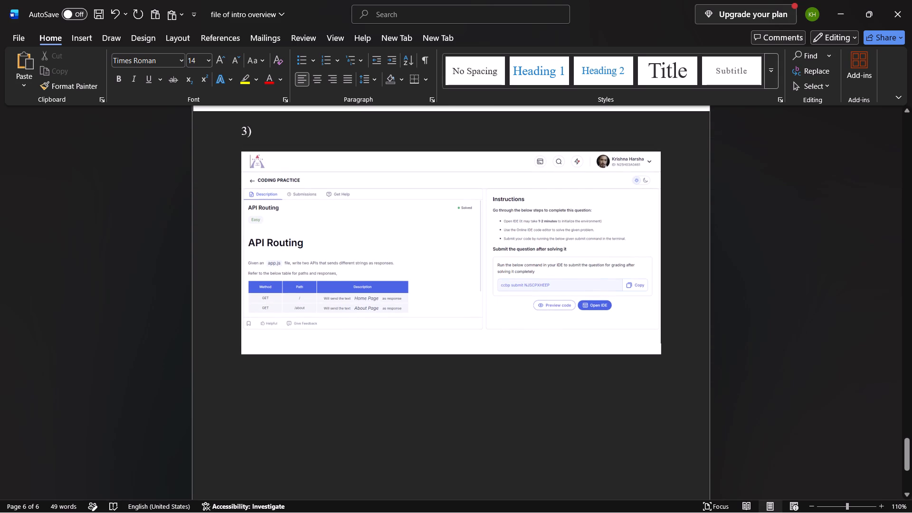
pyautogui.click(670, 345)
pyautogui.hotkey('shift', 'Return')
pyautogui.hotkey('shift', 'Return')
pyautogui.press('super+v')
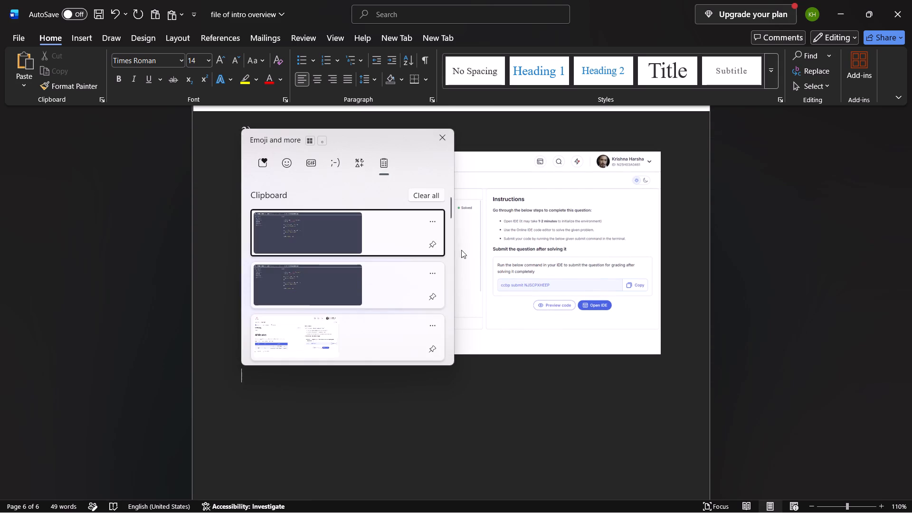
pyautogui.click(338, 237)
pyautogui.hotkey('ctrl', 'v')
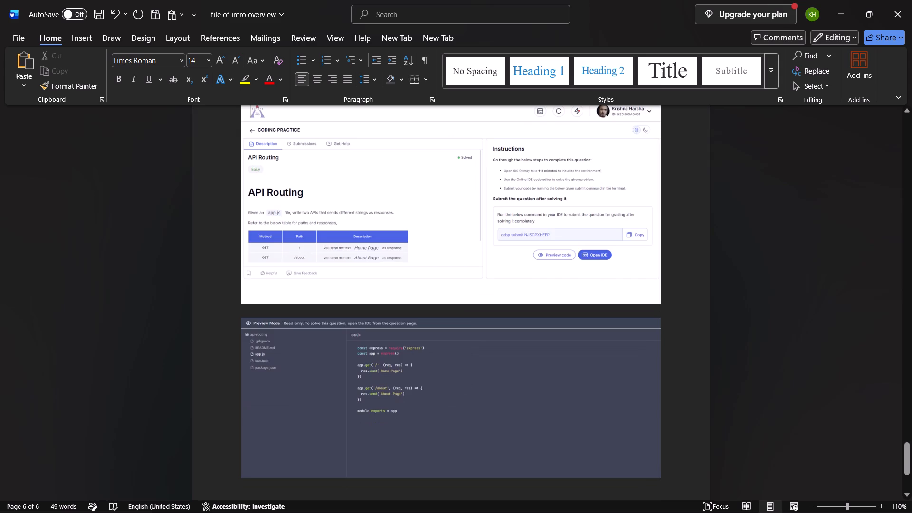
# Add line breaks after the app.js code screenshot until the text cursor reaches page 7.
pyautogui.scroll(2, 418, 345)
pyautogui.scroll(-4, 418, 345)
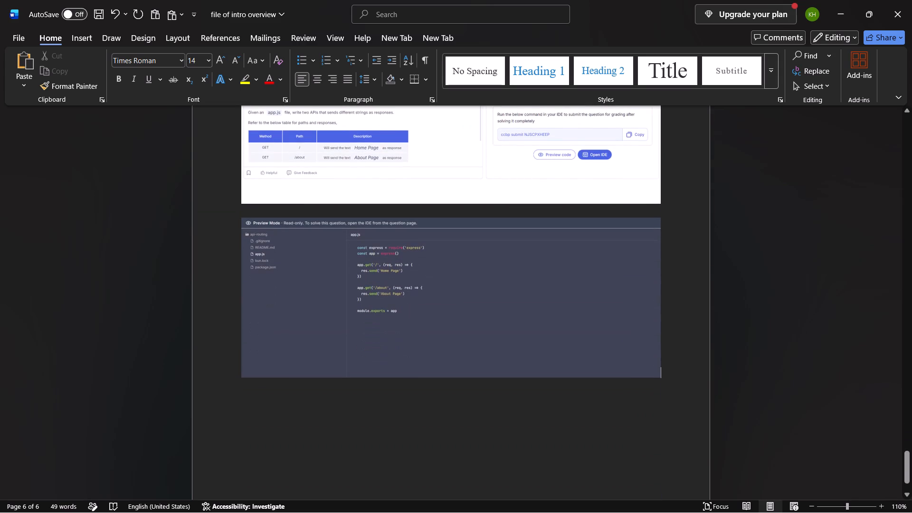
pyautogui.hotkey('shift', 'Return')
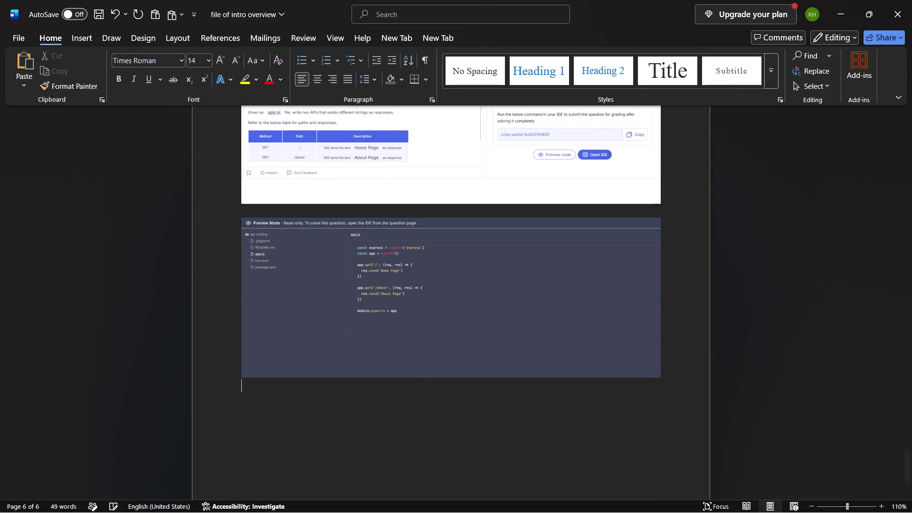
pyautogui.hotkey('shift', 'Return')
pyautogui.hotkey('shift', 'Return')
pyautogui.hotkey('shift', 'Return')
pyautogui.hotkey('shift', 'Return')
pyautogui.hotkey('shift', 'Return')
pyautogui.hotkey('shift', 'Return')
pyautogui.hotkey('shift', 'Return')
pyautogui.hotkey('shift', 'Return')
pyautogui.hotkey('shift', 'Return')
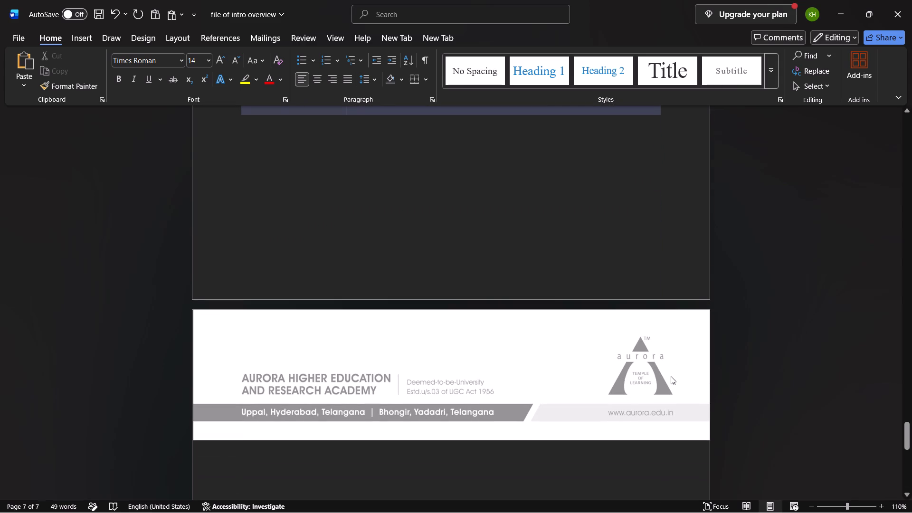
# Switch to Chrome, go to the "API Routing" IDE tab and agree to close the other active IDE session.
pyautogui.doubleClick(685, 490)
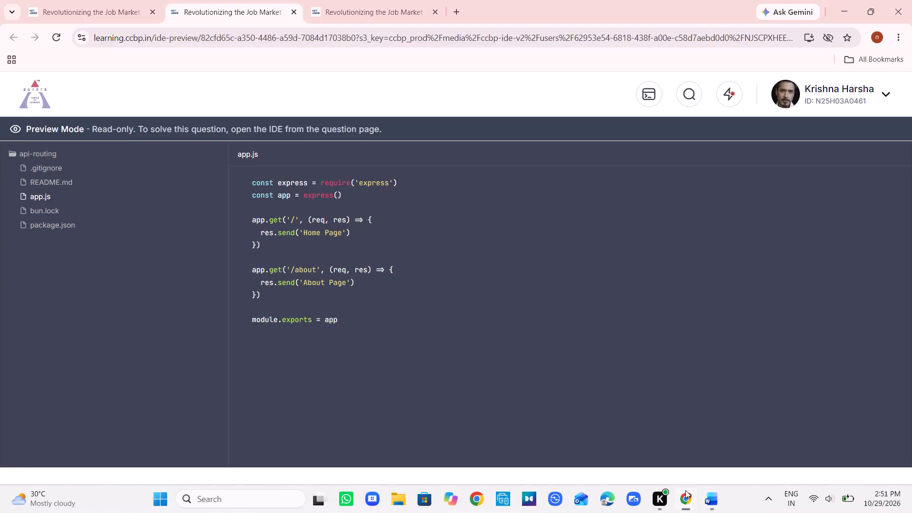
pyautogui.click(685, 490)
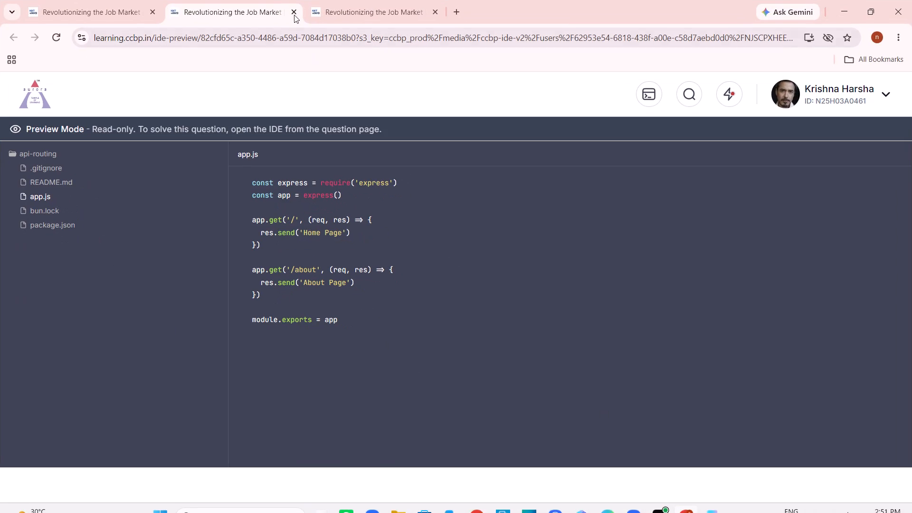
pyautogui.click(344, 3)
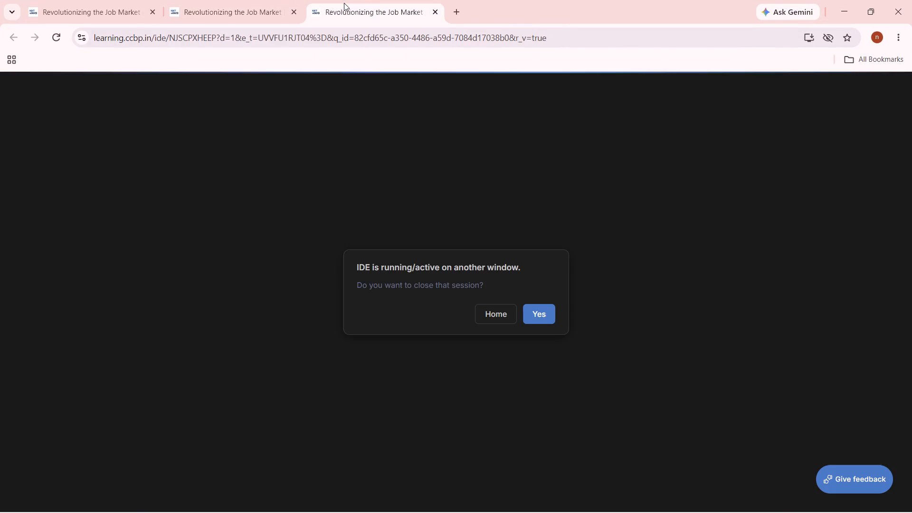
pyautogui.click(536, 309)
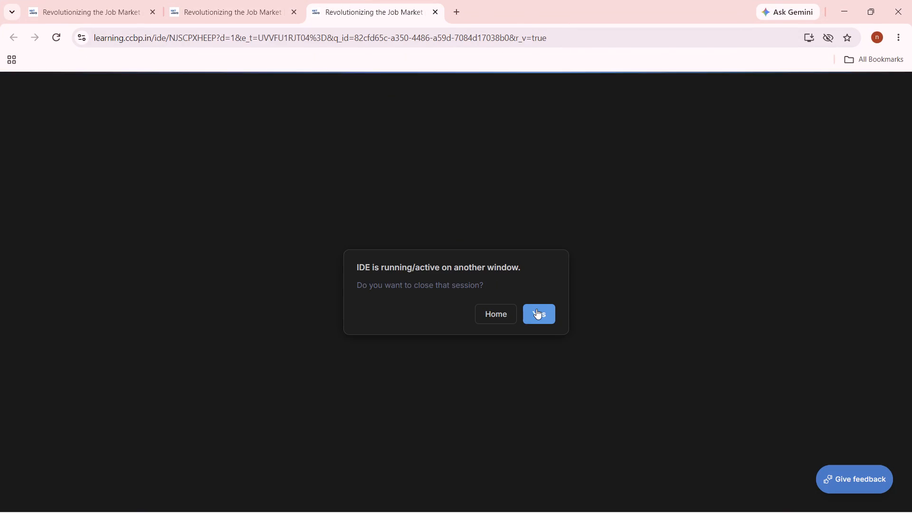
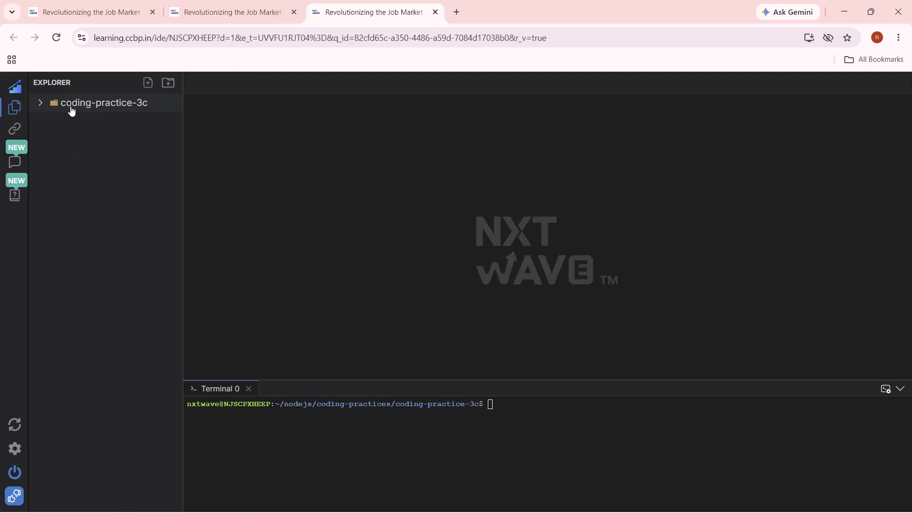
# Expand the coding-practice-3c folder in the IDE explorer and open app.js.
pyautogui.click(73, 101)
pyautogui.click(92, 142)
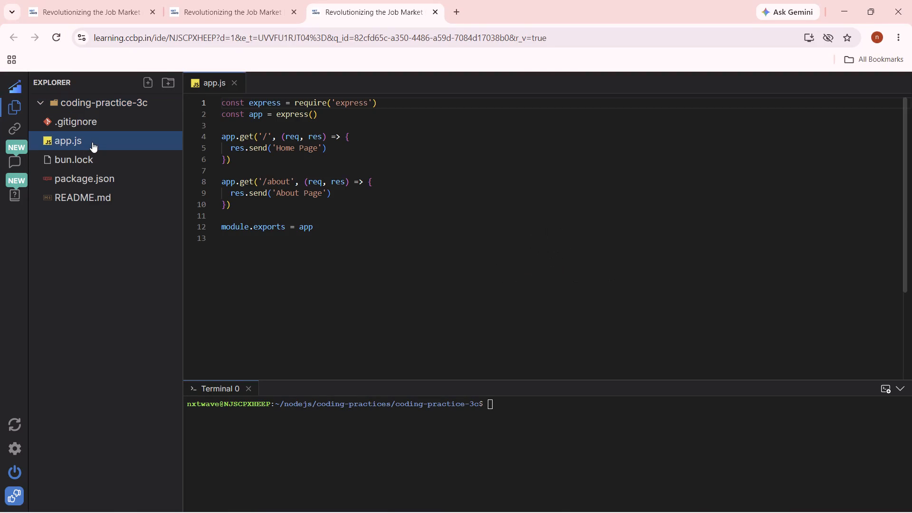
# Copy the submit command from the "API Routing" question page, close the code preview tab, and run the command in the IDE terminal.
pyautogui.click(211, 14)
pyautogui.click(128, 0)
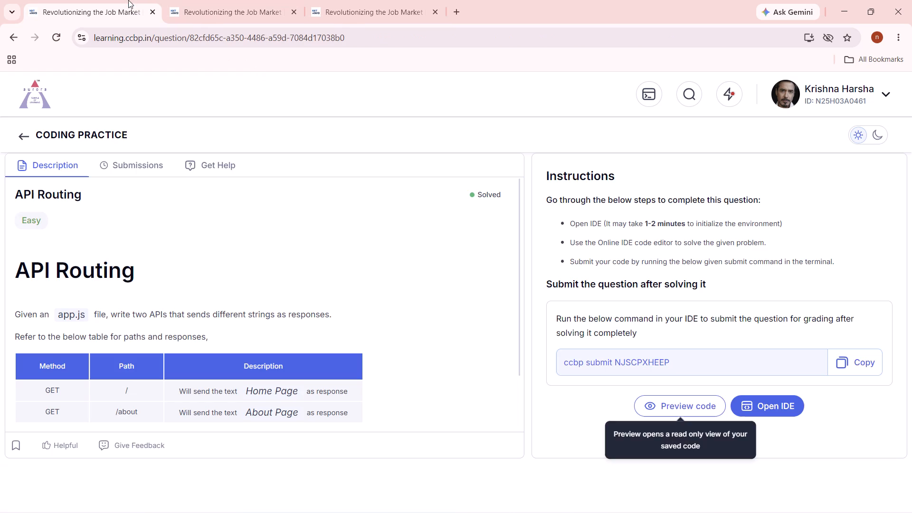
pyautogui.click(846, 366)
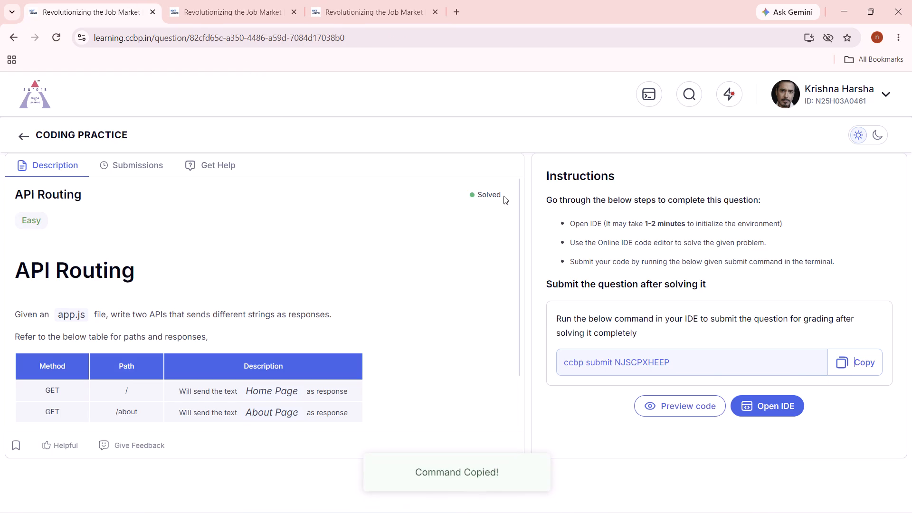
pyautogui.click(294, 6)
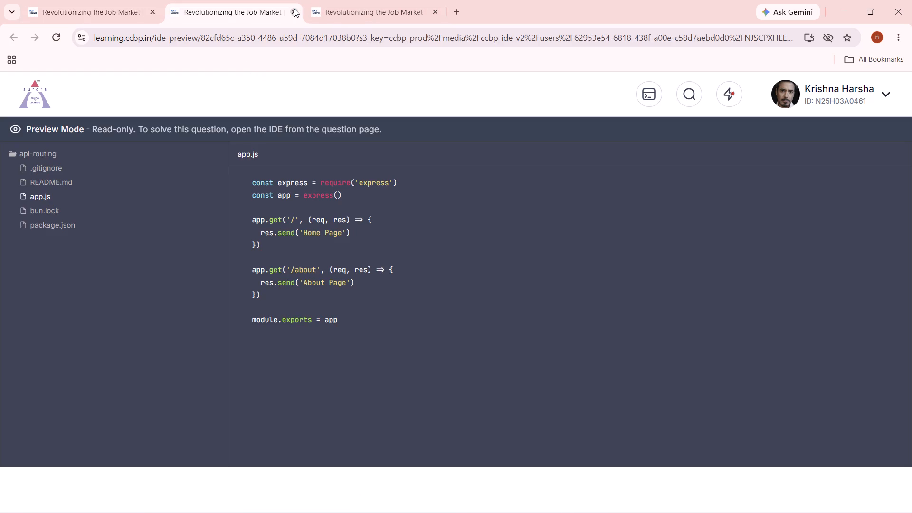
pyautogui.click(292, 10)
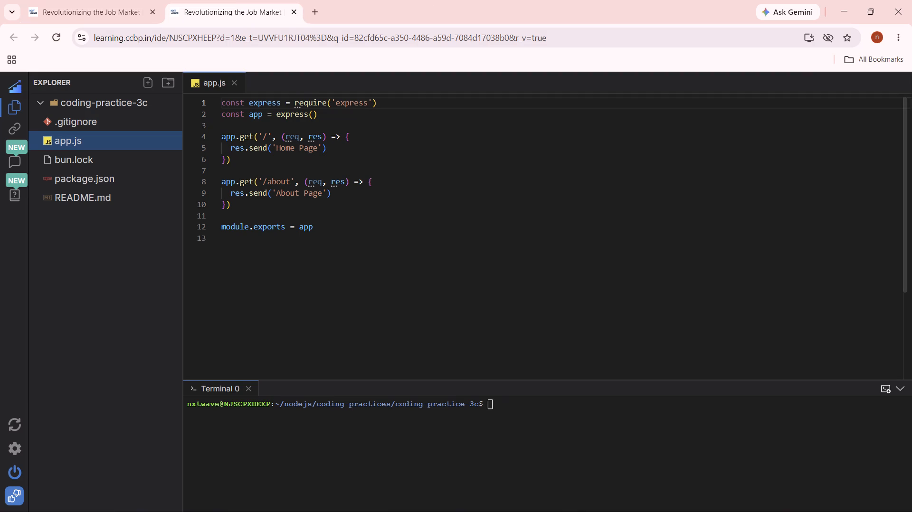
pyautogui.click(492, 404)
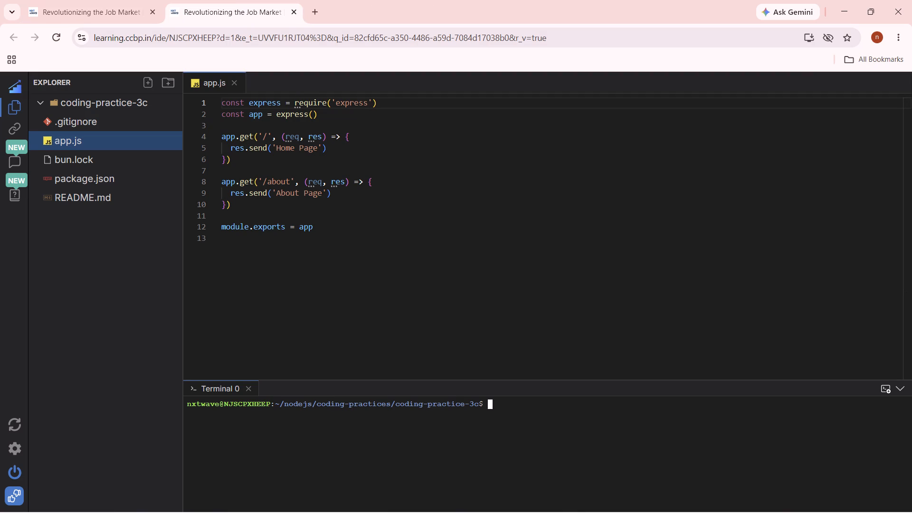
pyautogui.hotkey('ctrl', 'shift', 'v')
pyautogui.press('Return')
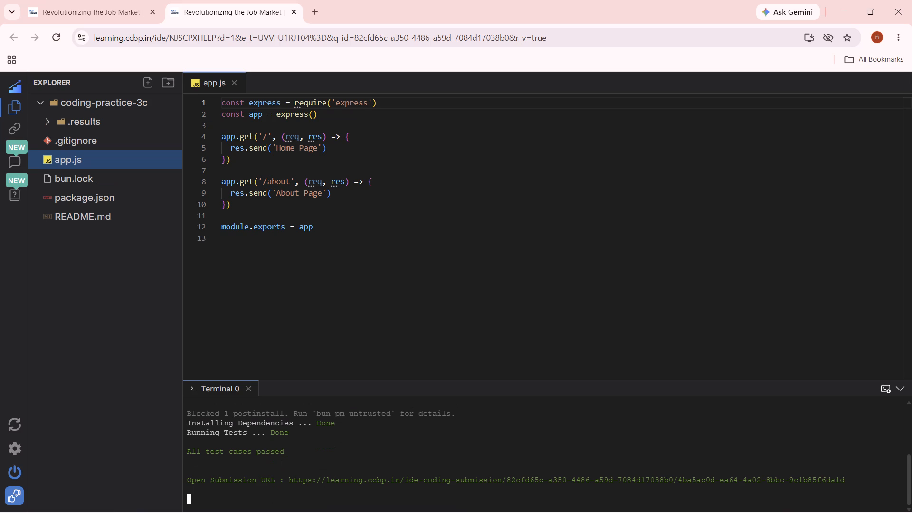
# Capture a screenshot of the whole IDE area, including the explorer, app.js code and terminal output.
pyautogui.press('Print')
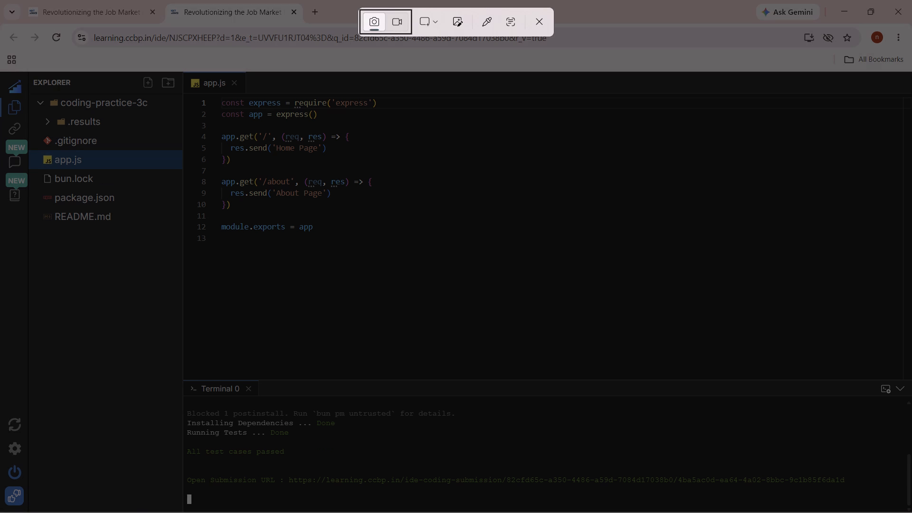
pyautogui.moveTo(0, 70); pyautogui.dragTo(911, 512)
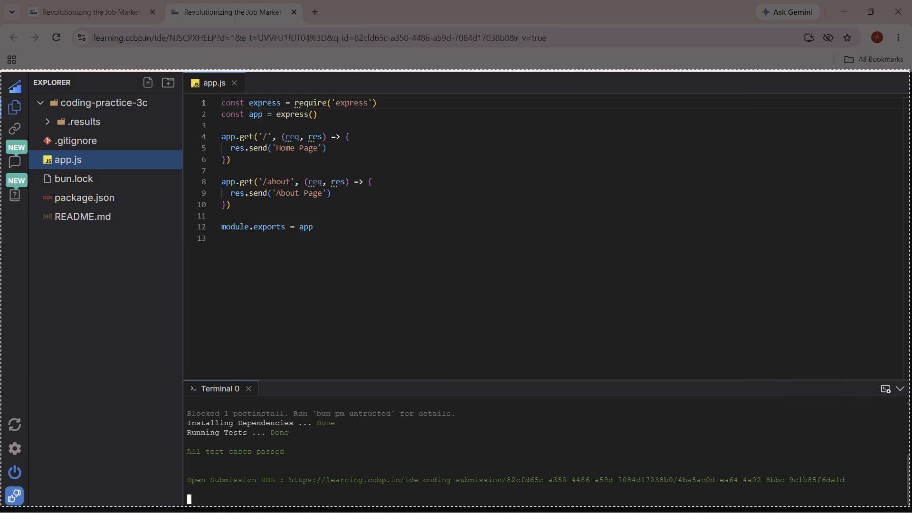
pyautogui.moveTo(911, 512); pyautogui.dragTo(907, 509)
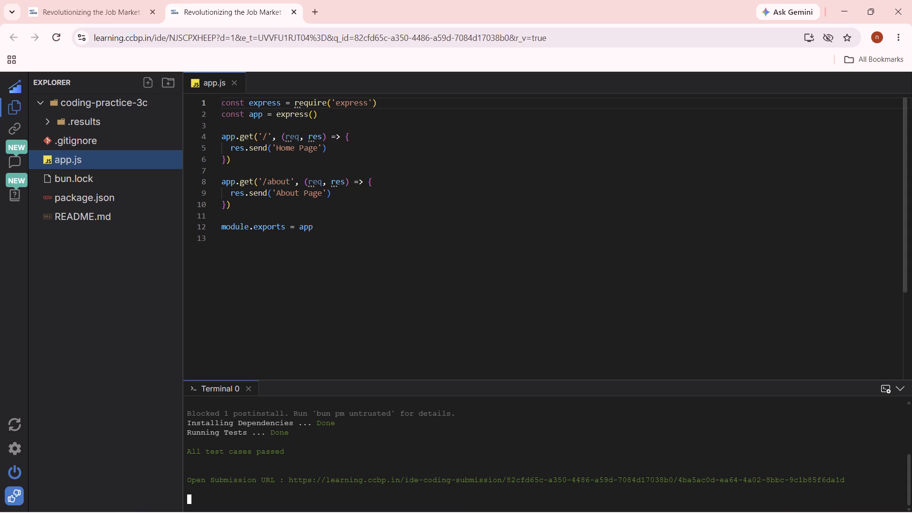
# Switch to Word and paste the IDE screenshot at the top of page 7, followed by two line breaks.
pyautogui.click(716, 505)
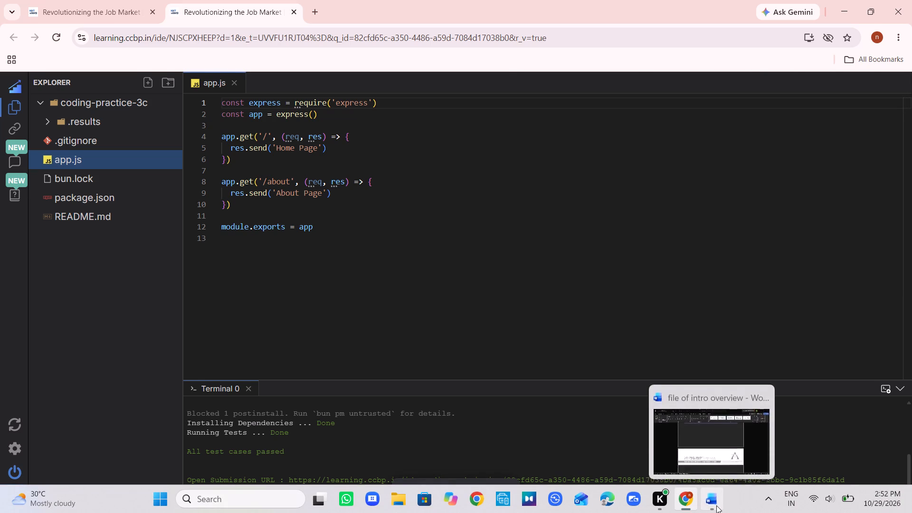
pyautogui.scroll(-1, 605, 418)
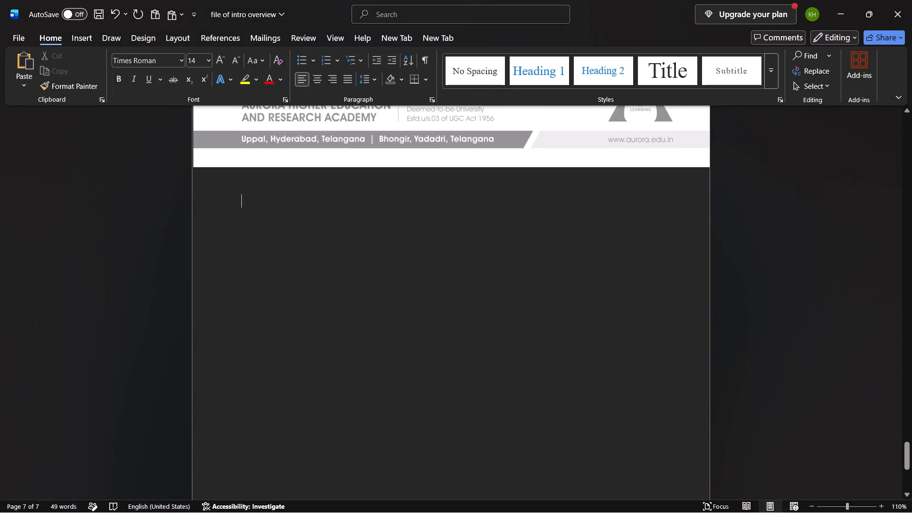
pyautogui.hotkey('ctrl', 'v')
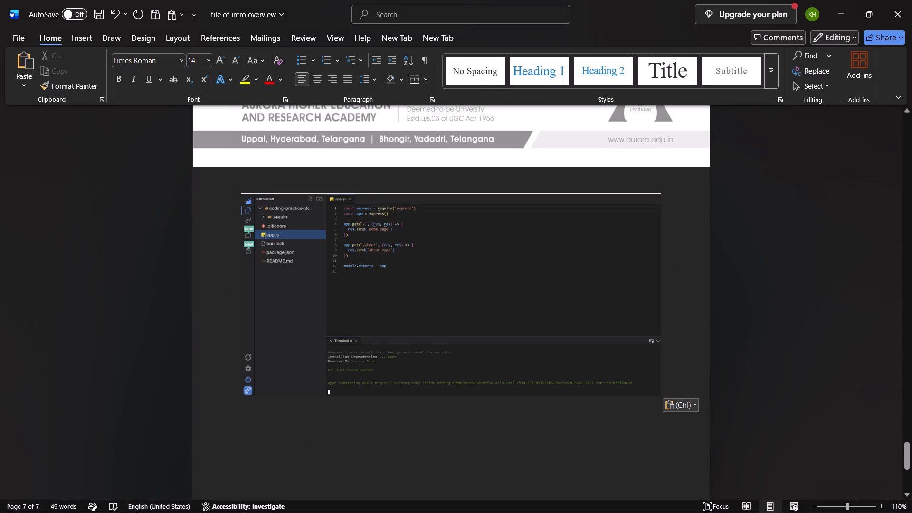
pyautogui.hotkey('shift', 'Return')
pyautogui.hotkey('shift', 'Return')
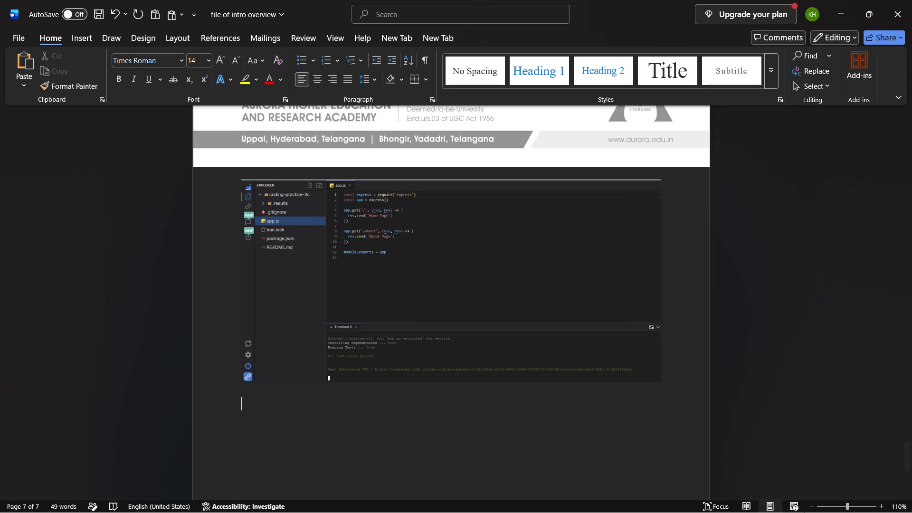
# Switch to Chrome, open the submission URL from the terminal and capture a screenshot of the "API Routing" submission details page.
pyautogui.click(685, 497)
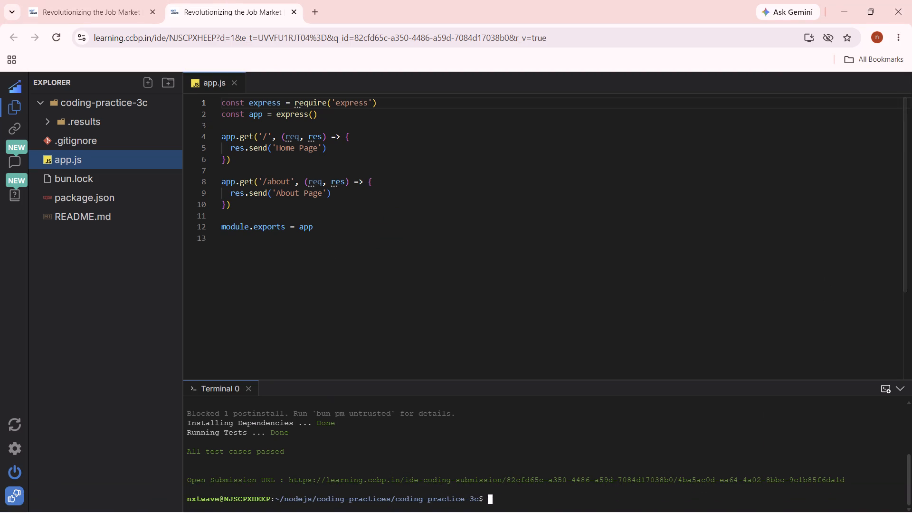
pyautogui.click(391, 476)
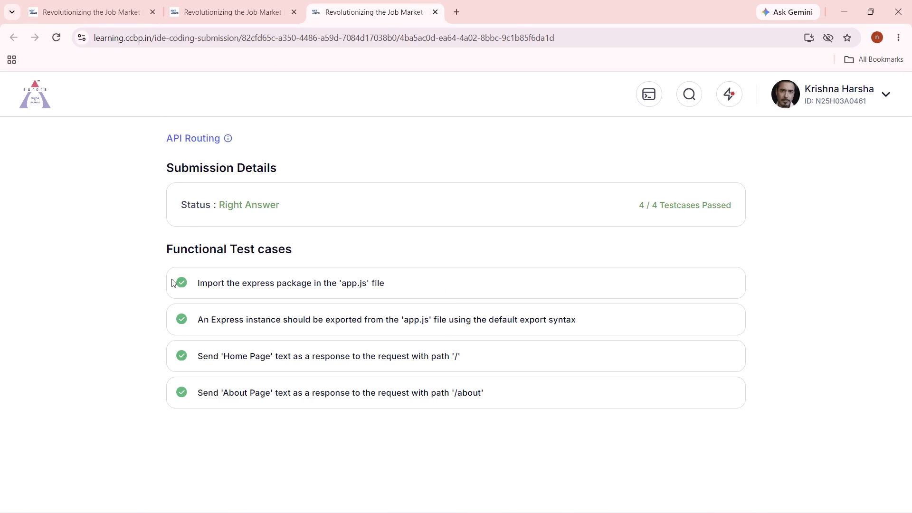
pyautogui.press('Print')
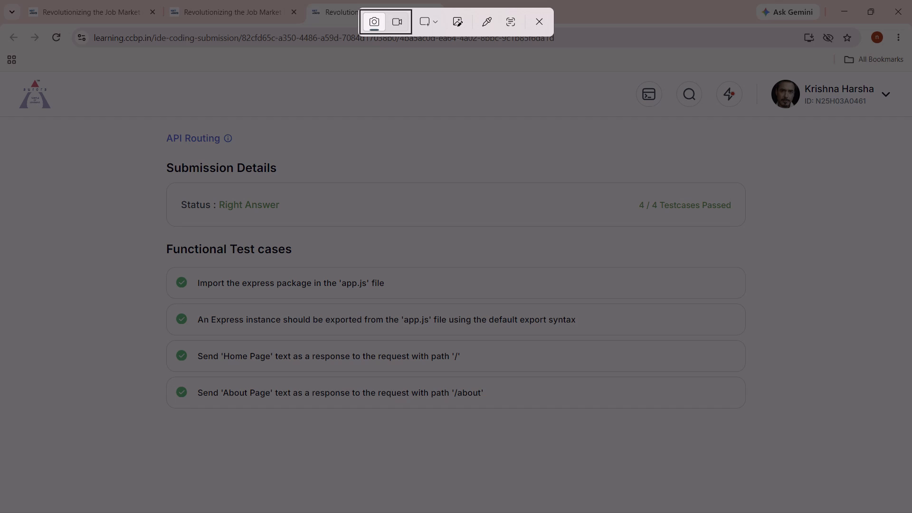
pyautogui.moveTo(0, 69); pyautogui.dragTo(911, 512)
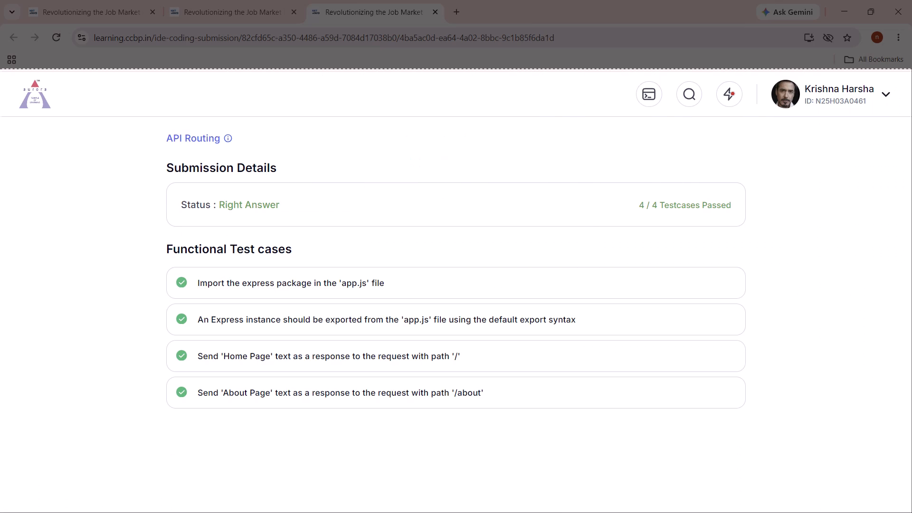
pyautogui.moveTo(911, 512); pyautogui.dragTo(911, 512)
# Switch to Word and paste the submission details screenshot below the IDE screenshot on page 7, after one more line break.
pyautogui.click(267, 0)
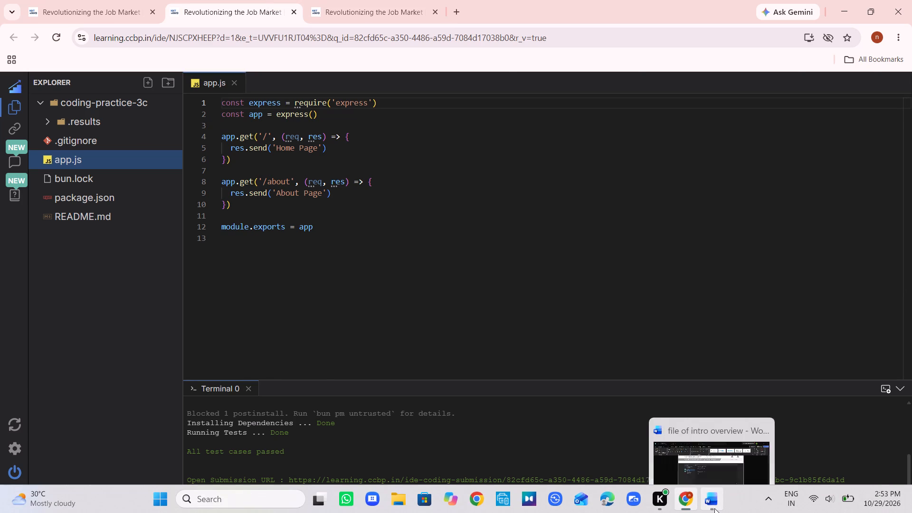
pyautogui.click(714, 508)
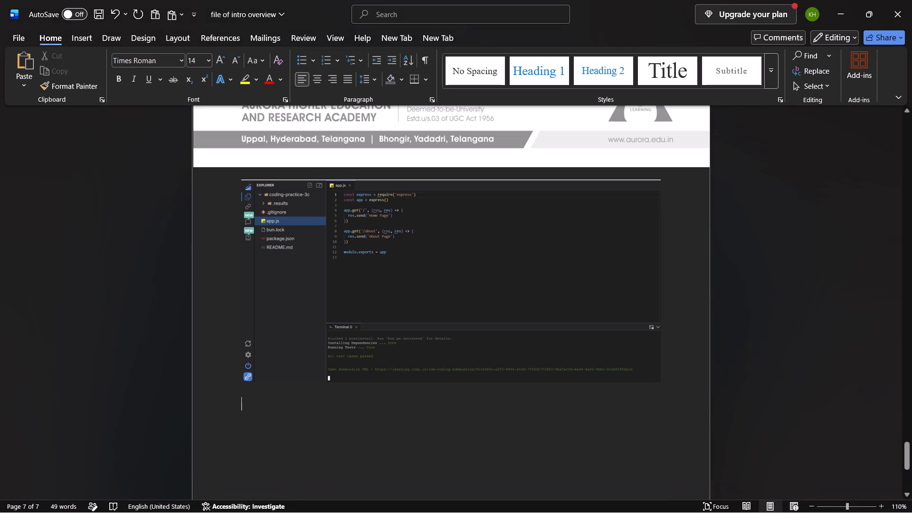
pyautogui.hotkey('shift', 'Return')
pyautogui.hotkey('ctrl', 'v')
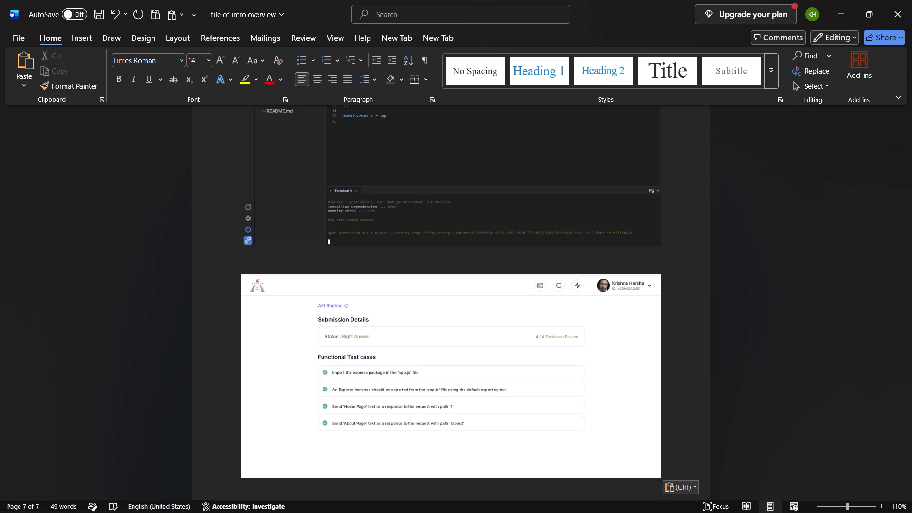
# Switch to Chrome and close the submission details and IDE tabs, leaving the "API Routing" question page open.
pyautogui.scroll(-4, 457, 425)
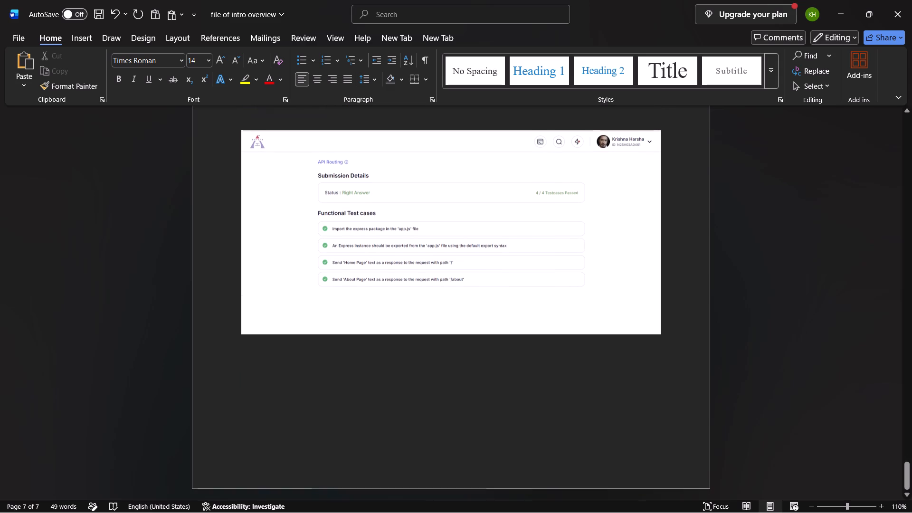
pyautogui.scroll(7, 457, 425)
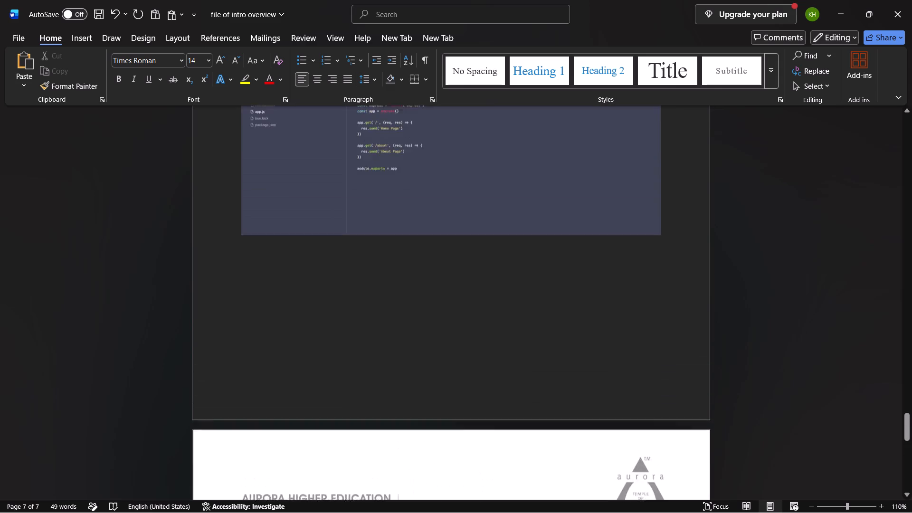
pyautogui.scroll(4, 457, 425)
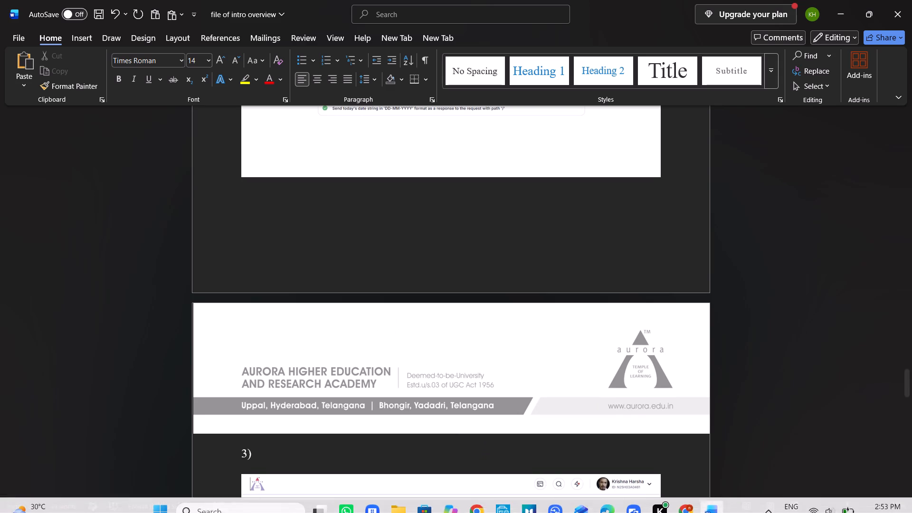
pyautogui.click(679, 496)
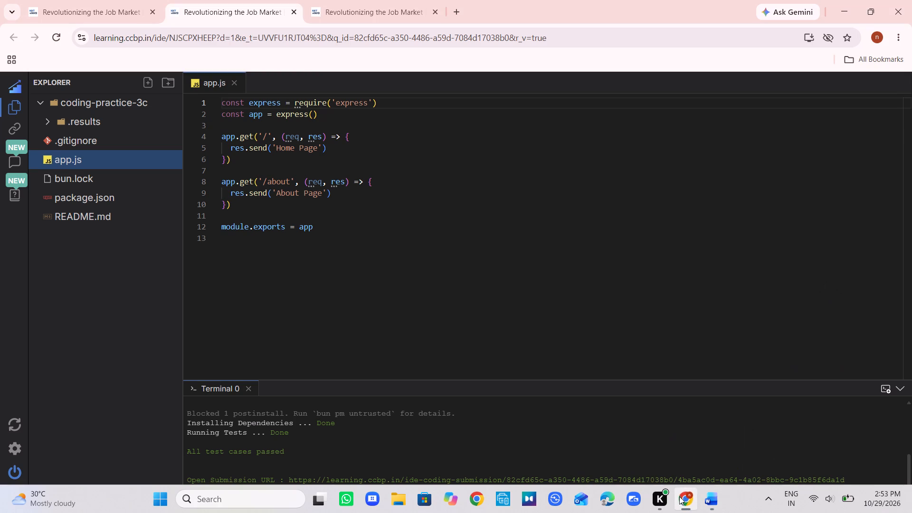
pyautogui.click(432, 11)
pyautogui.click(293, 12)
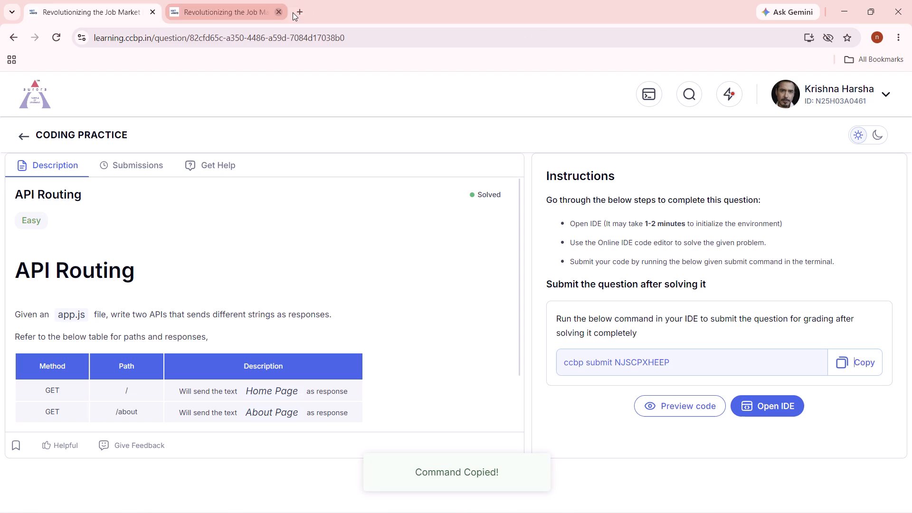
# Copy the title "API Routing" from the question page and paste it after "3)" on page 6 in Word.
pyautogui.moveTo(14, 197); pyautogui.dragTo(100, 196)
pyautogui.hotkey('ctrl', 'c')
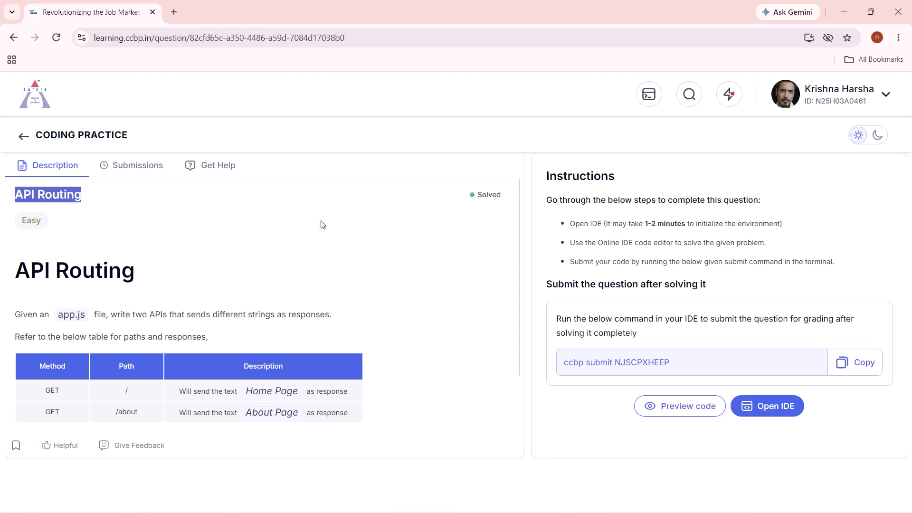
pyautogui.click(712, 508)
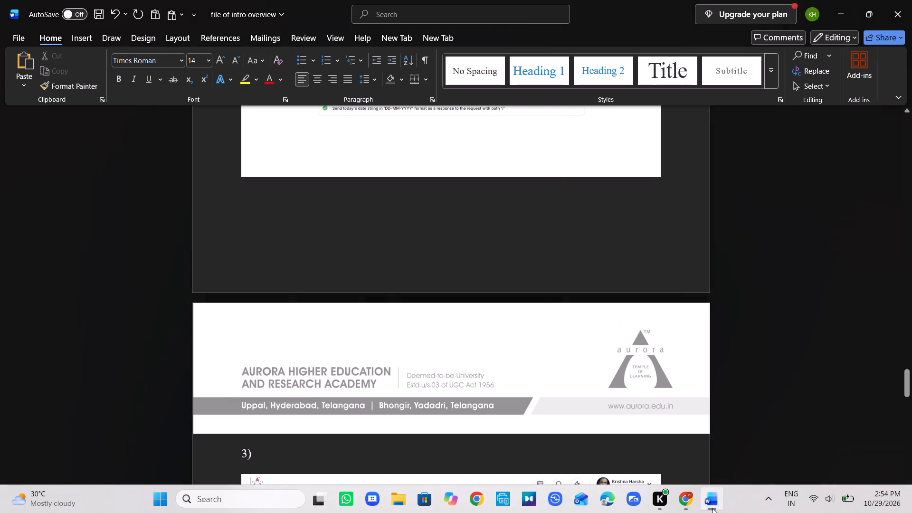
pyautogui.click(272, 447)
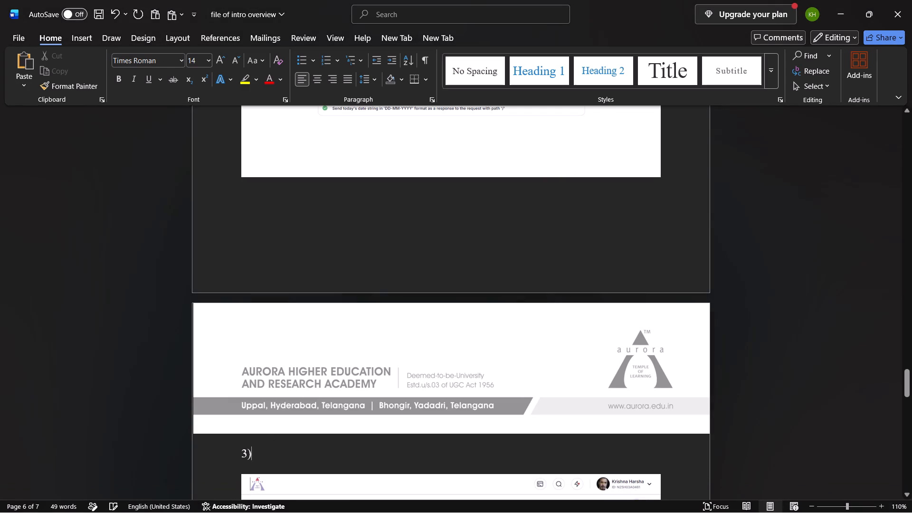
pyautogui.press('space')
pyautogui.hotkey('ctrl', 'v')
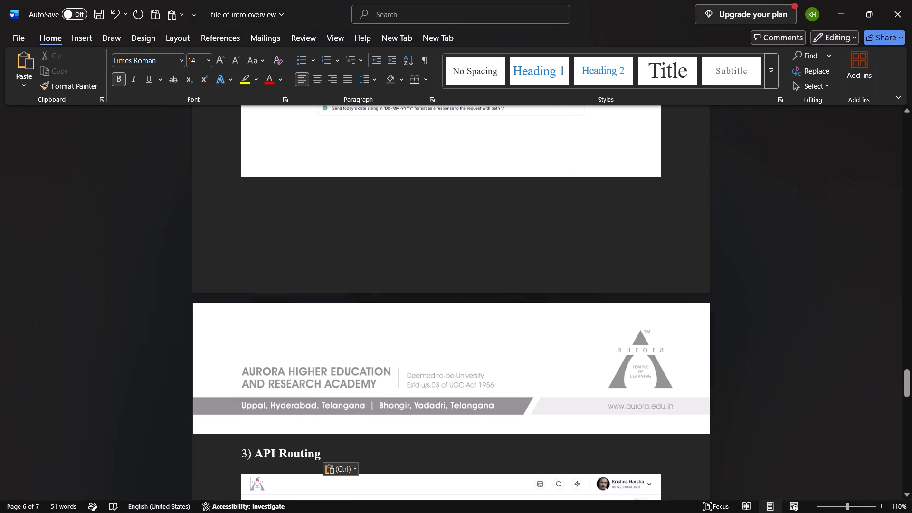
# Add empty paragraphs after the submission details screenshot on page 7 until the text cursor reaches a new page.
pyautogui.scroll(-8, 369, 457)
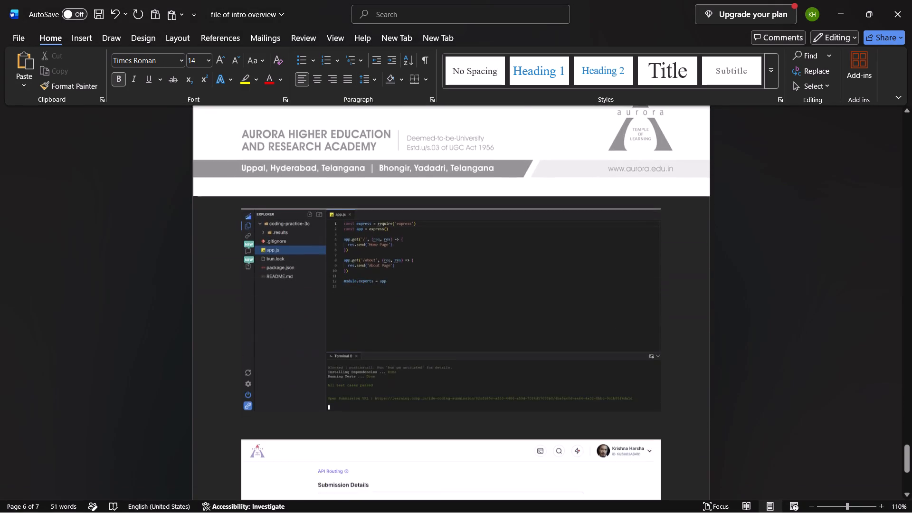
pyautogui.scroll(-1, 346, 461)
pyautogui.click(246, 453)
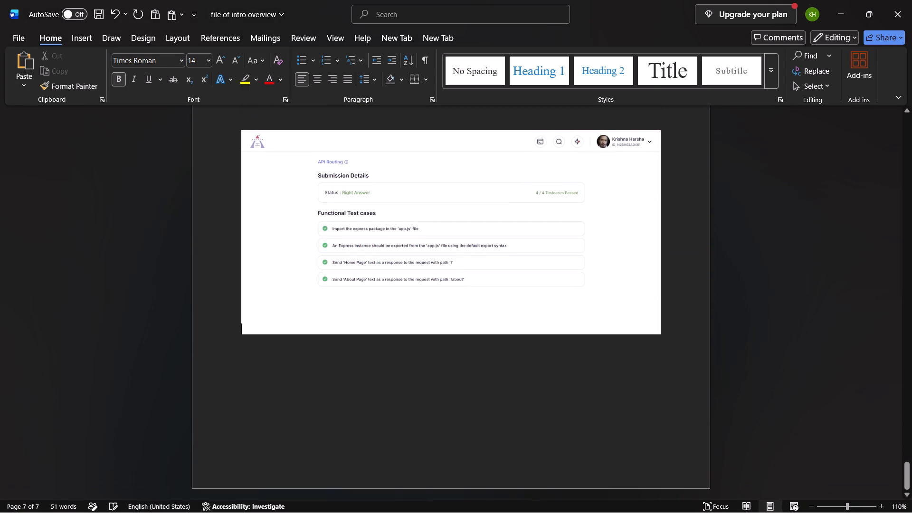
pyautogui.click(676, 337)
pyautogui.press('Return')
pyautogui.press('Return')
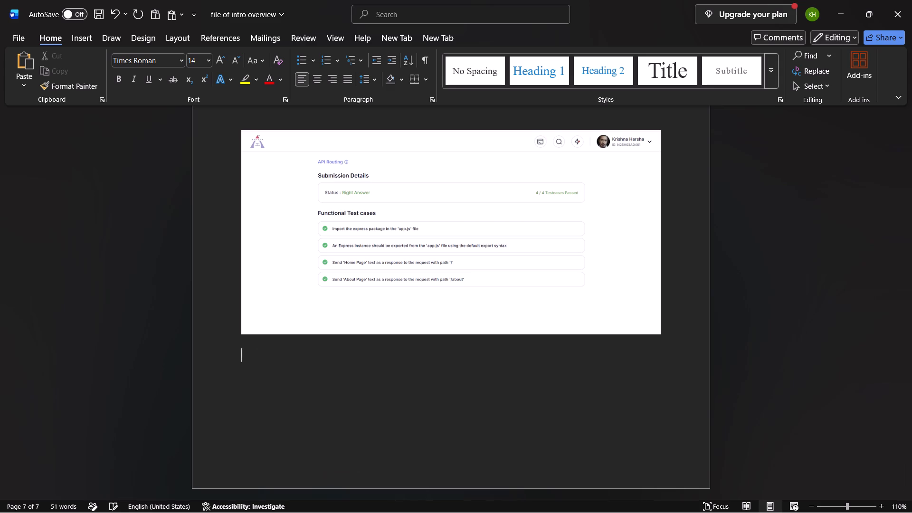
pyautogui.press('Return')
pyautogui.press('Return')
pyautogui.press('Return')
pyautogui.press('Return')
pyautogui.press('Return')
pyautogui.press('Return')
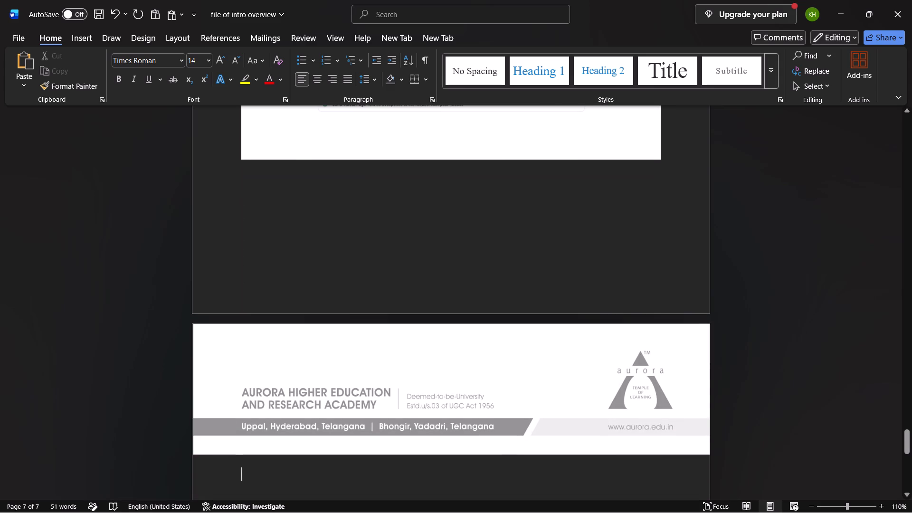
# Enter the item number "4)" at the top of the new page.
pyautogui.press('4')
pyautogui.write(')')
pyautogui.press('space')
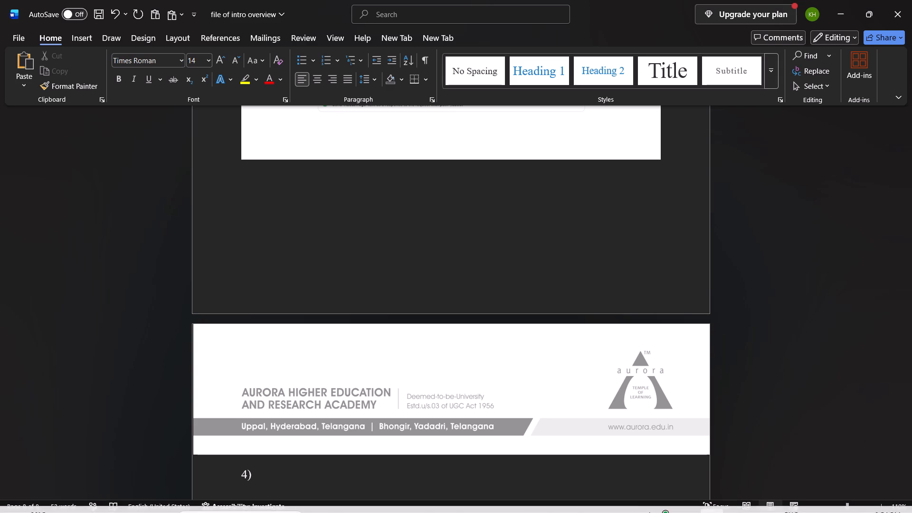
# Switch to Chrome, open the "Gadgets Page" question from the coding practice list, and launch its IDE.
pyautogui.click(679, 494)
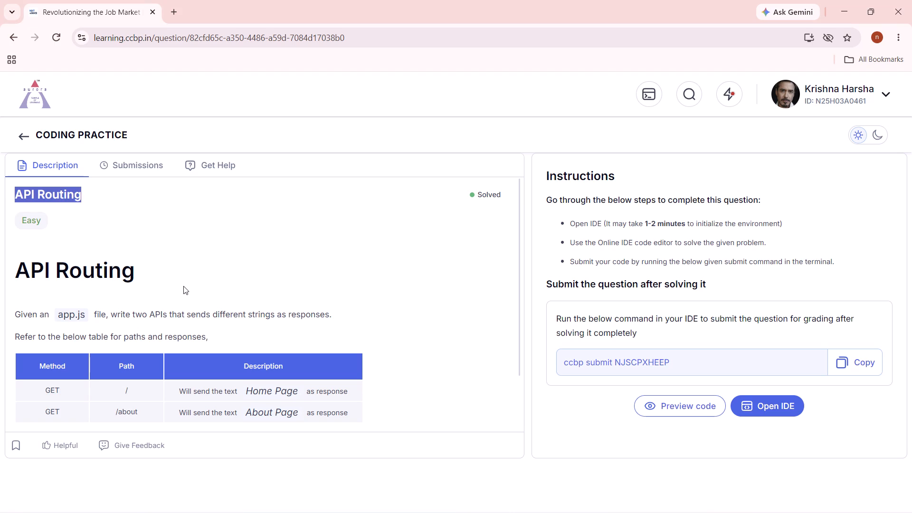
pyautogui.moveTo(26, 144); pyautogui.dragTo(25, 135)
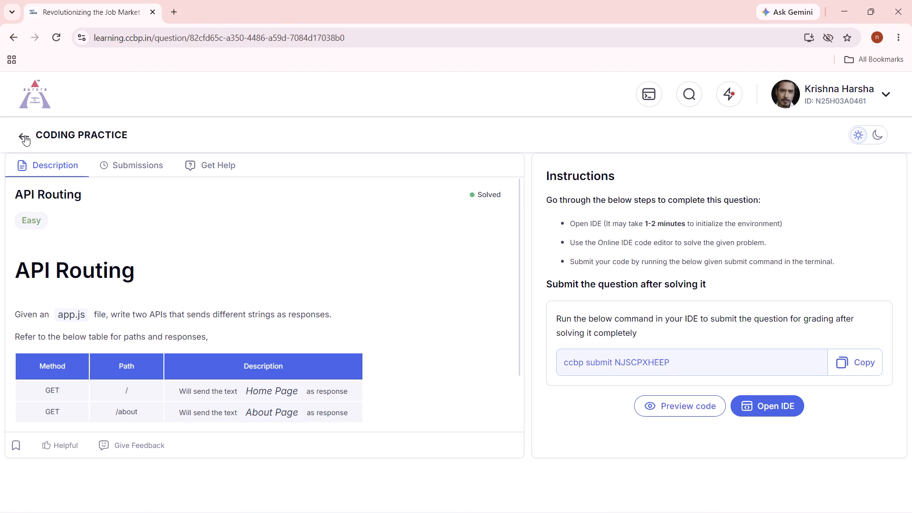
pyautogui.click(25, 135)
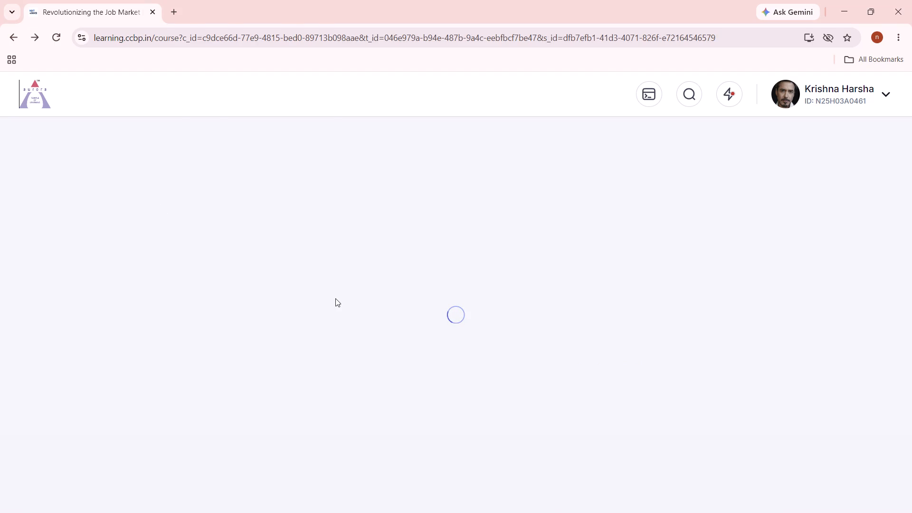
pyautogui.scroll(-2, 426, 374)
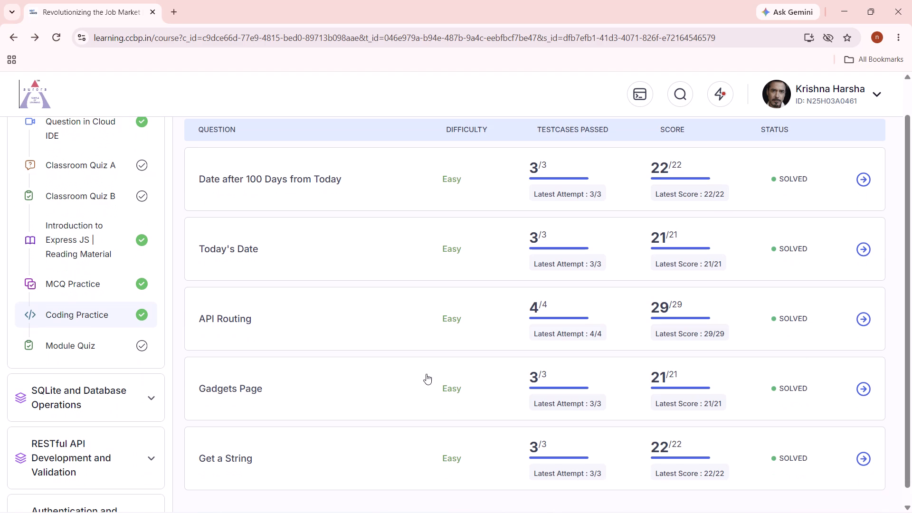
pyautogui.click(468, 374)
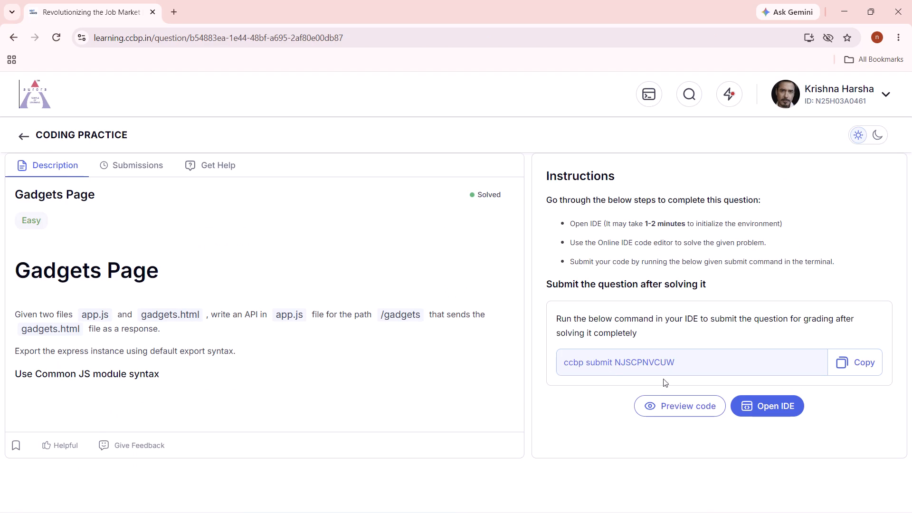
pyautogui.click(778, 404)
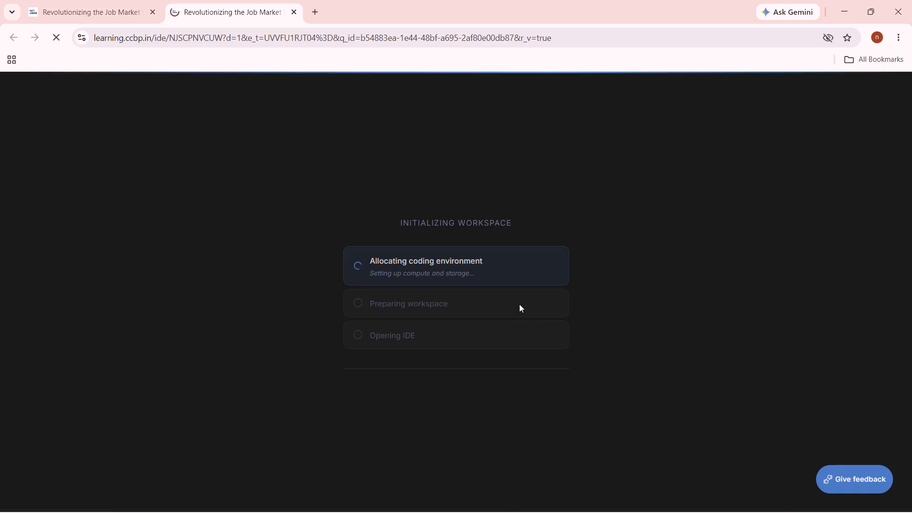
pyautogui.click(543, 321)
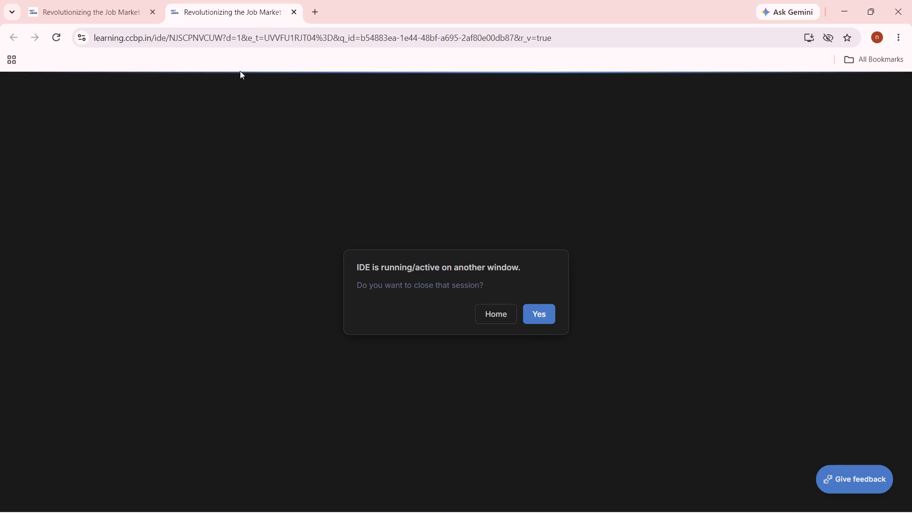
# Return to the "Gadgets Page" question page and capture a screenshot of its description and instructions area.
pyautogui.click(108, 0)
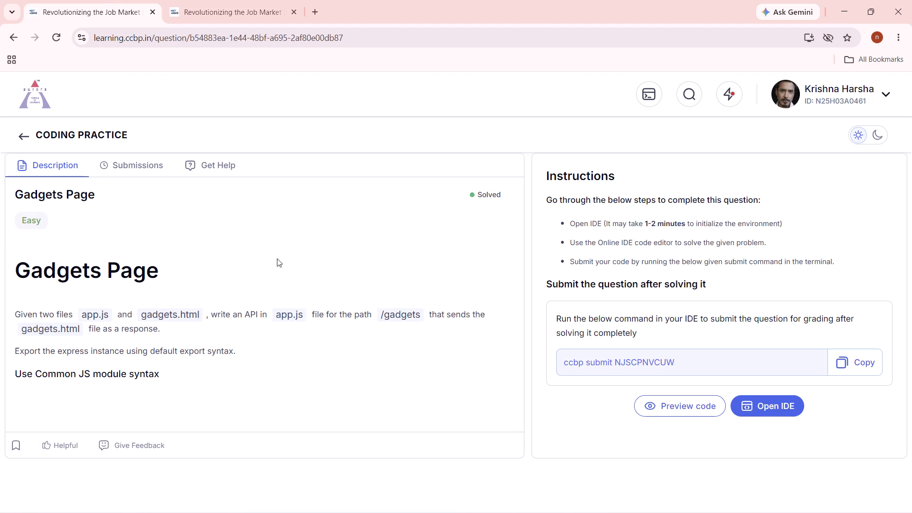
pyautogui.press('Print')
pyautogui.moveTo(0, 72); pyautogui.dragTo(373, 238)
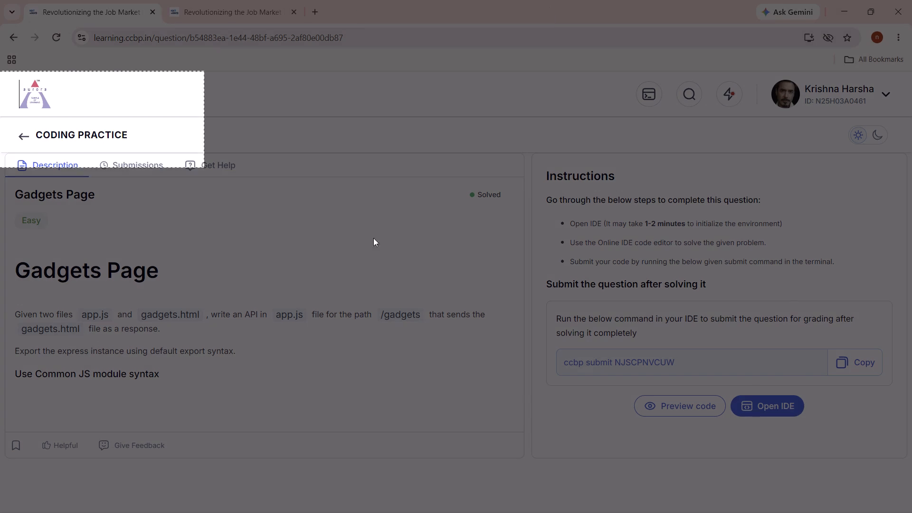
pyautogui.moveTo(373, 238); pyautogui.dragTo(911, 501)
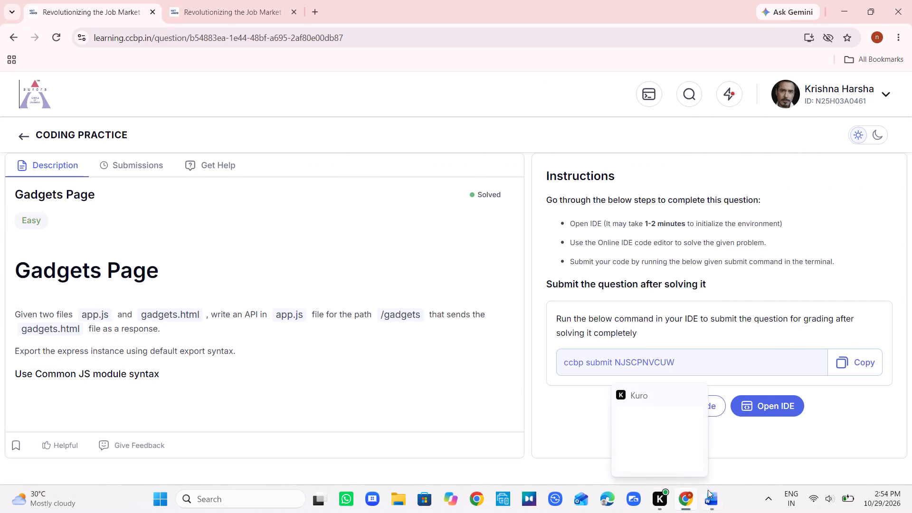
# Switch to Word and paste the question screenshot two line breaks below "4)" on page 8.
pyautogui.click(711, 492)
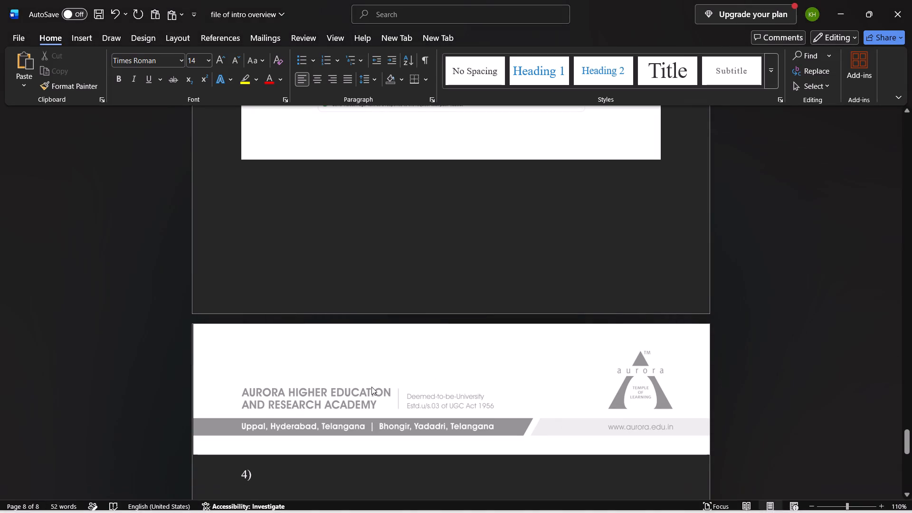
pyautogui.hotkey('shift', 'Return')
pyautogui.hotkey('shift', 'Return')
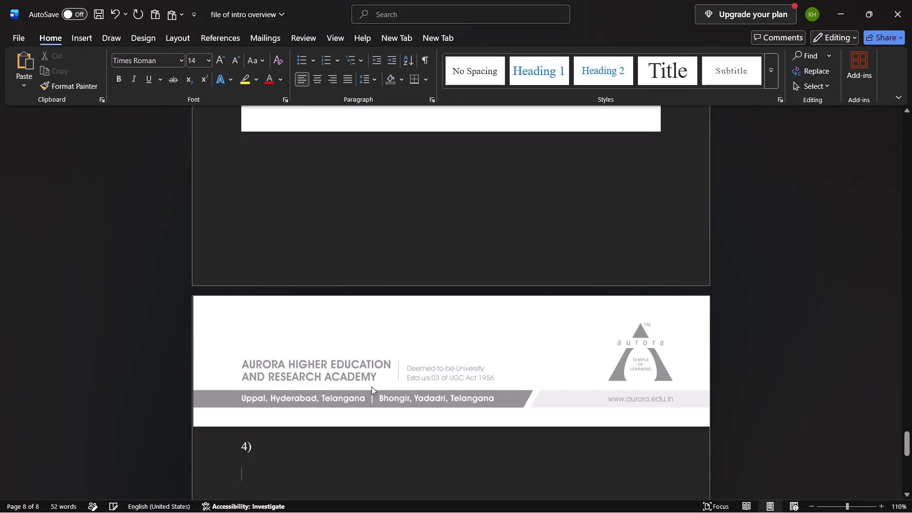
pyautogui.hotkey('ctrl', 'v')
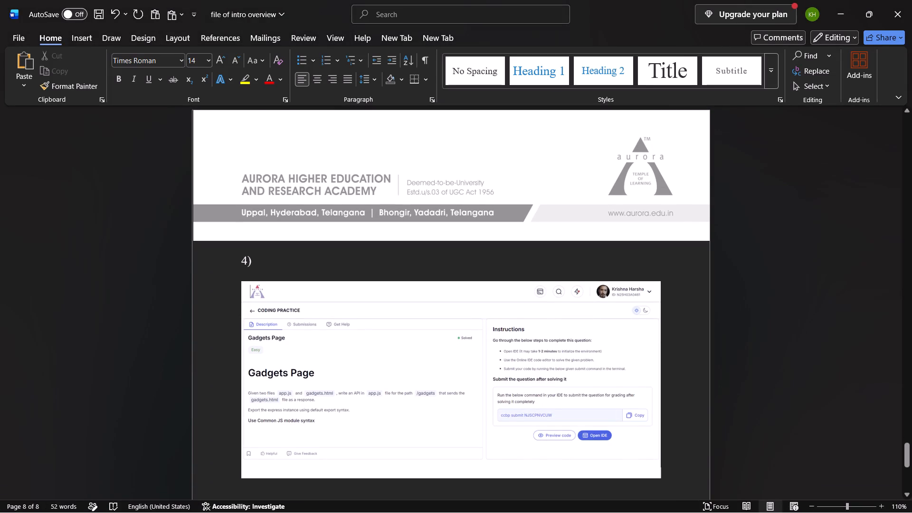
pyautogui.scroll(-1, 615, 434)
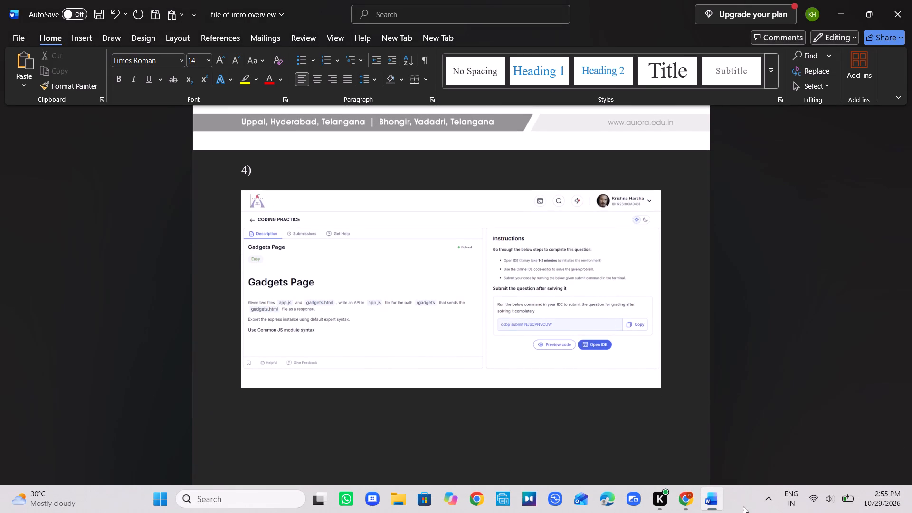
# Switch to Chrome, capture a screenshot of the "Gadgets Page" read-only code preview showing app.js, and close the preview tab.
pyautogui.click(683, 501)
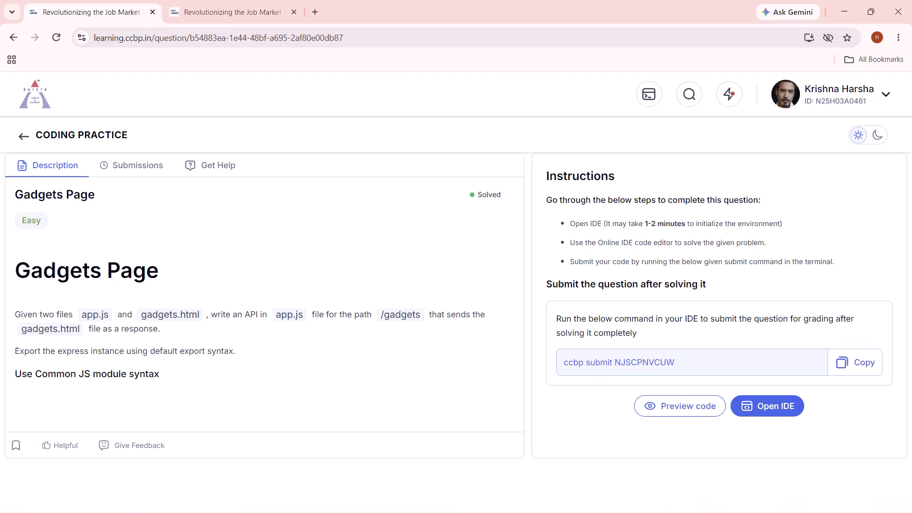
pyautogui.click(654, 392)
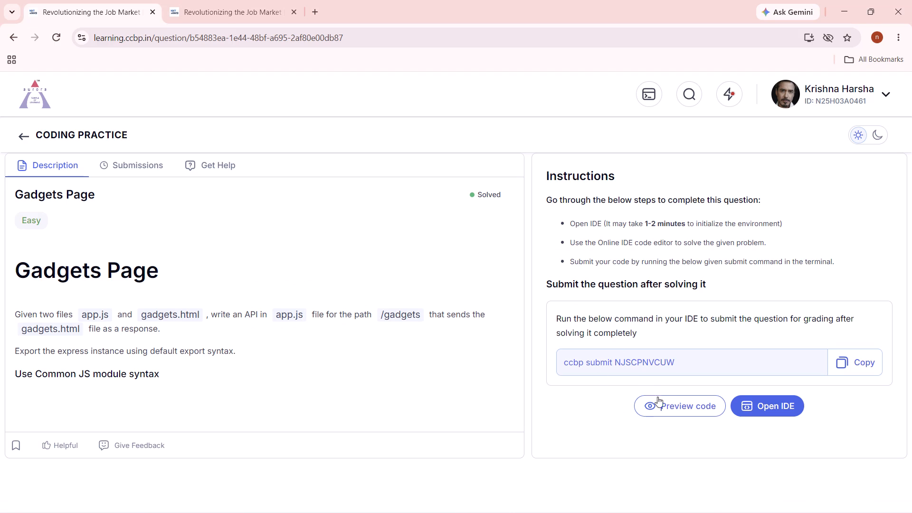
pyautogui.click(661, 400)
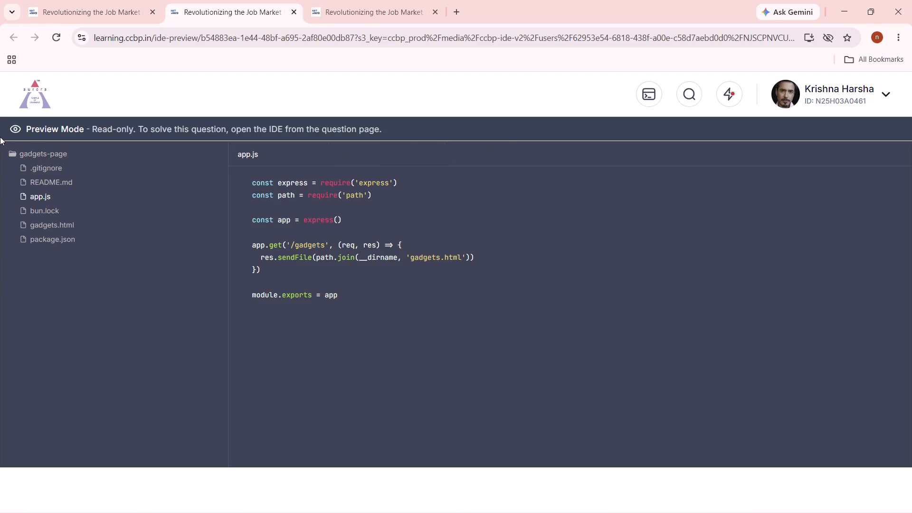
pyautogui.press('Print')
pyautogui.moveTo(0, 116); pyautogui.dragTo(911, 448)
pyautogui.press('Print')
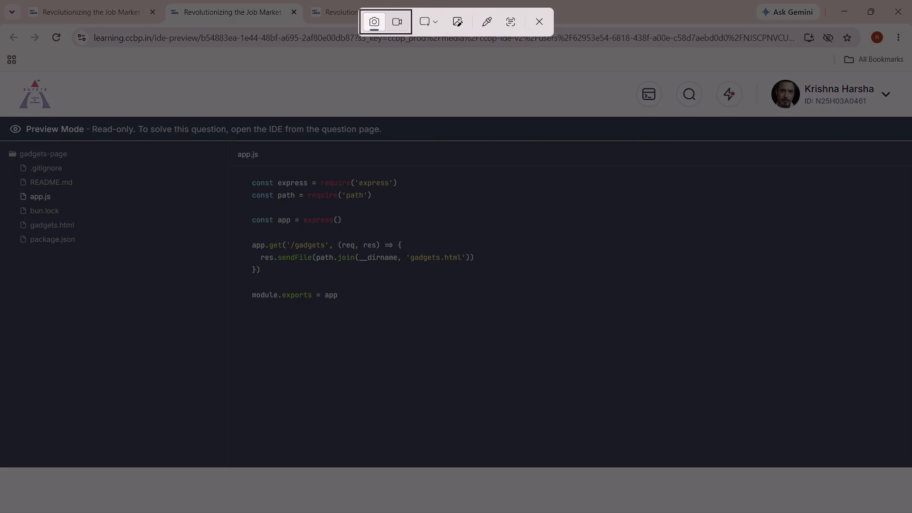
pyautogui.moveTo(1, 113); pyautogui.dragTo(911, 463)
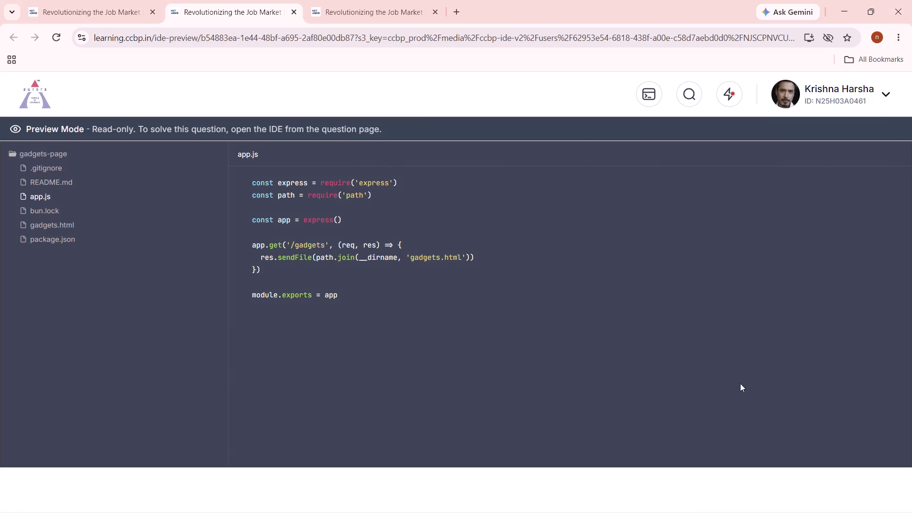
pyautogui.click(289, 13)
pyautogui.click(291, 13)
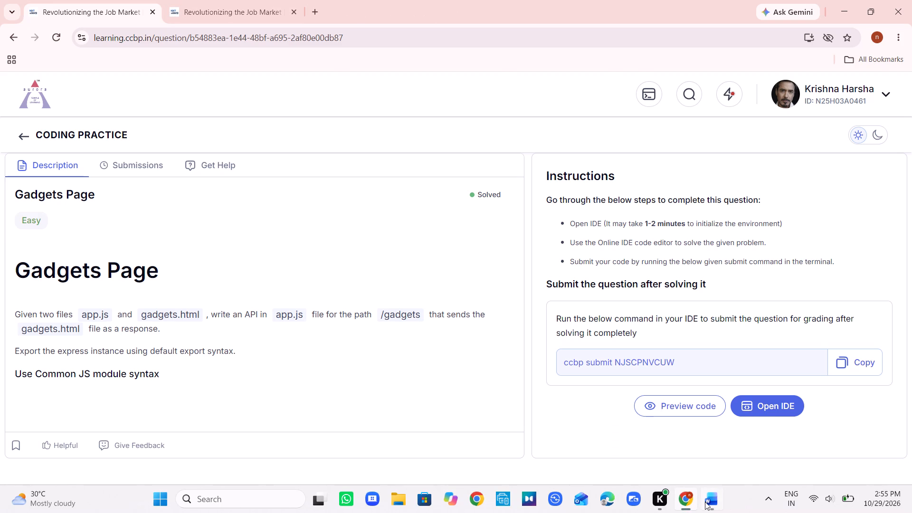
# Switch to Word and paste the code preview screenshot below the question screenshot on page 8, after two line breaks.
pyautogui.click(705, 502)
pyautogui.scroll(-1, 465, 418)
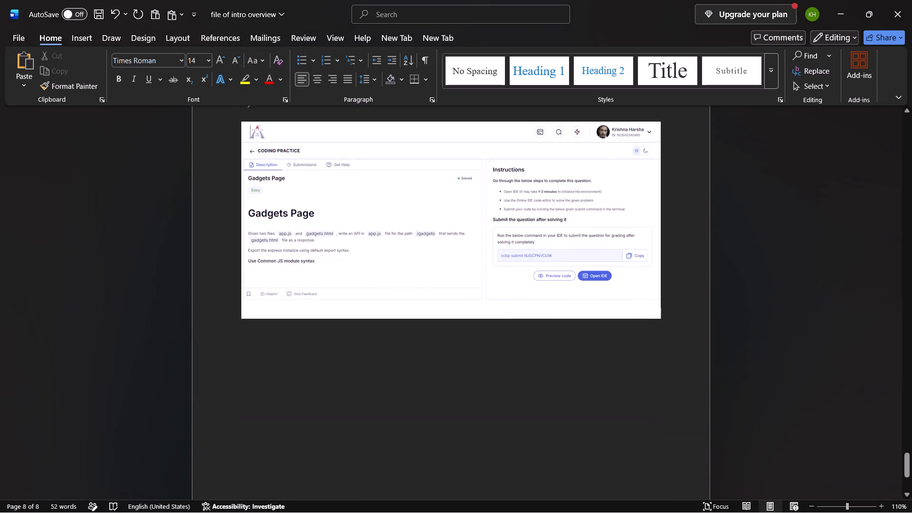
pyautogui.scroll(1, 465, 418)
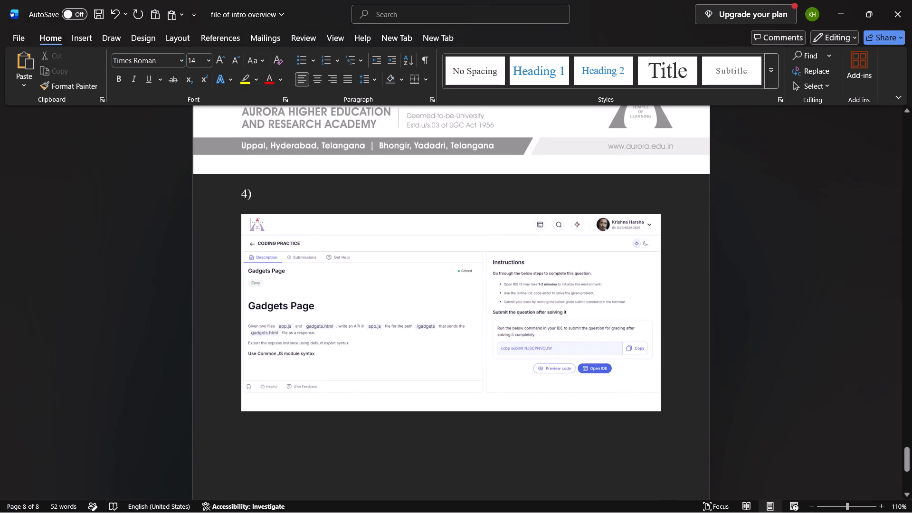
pyautogui.hotkey('shift', 'Return')
pyautogui.hotkey('shift', 'Return')
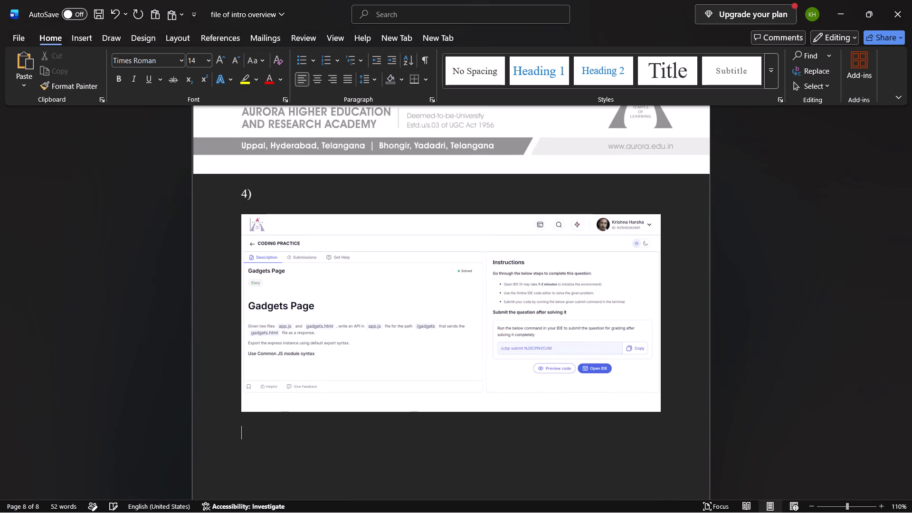
pyautogui.hotkey('ctrl', 'v')
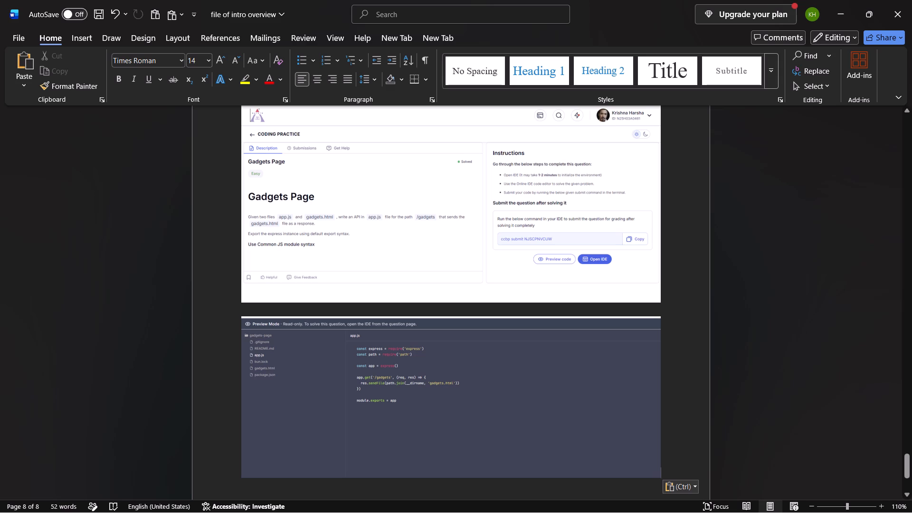
# Insert an empty paragraph between the question screenshot and the code preview screenshot on page 8.
pyautogui.scroll(2, 660, 322)
pyautogui.scroll(-4, 660, 322)
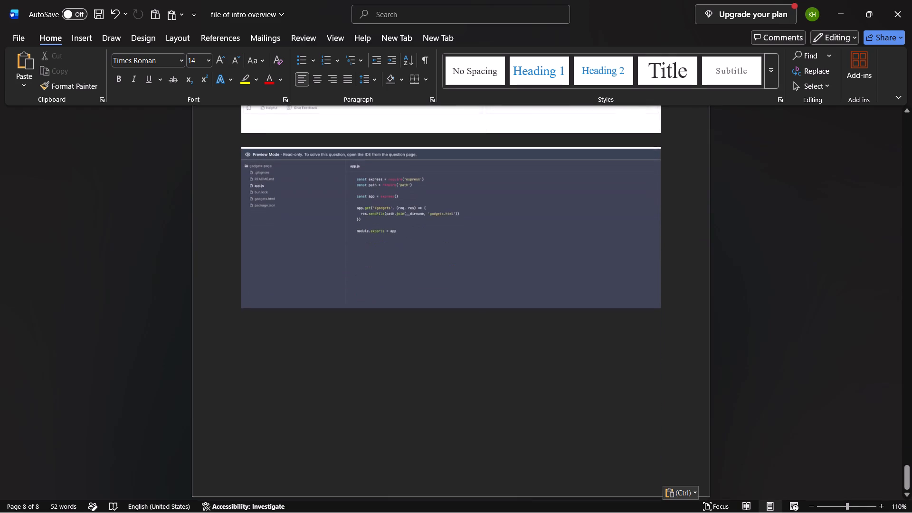
pyautogui.click(670, 122)
pyautogui.press('Return')
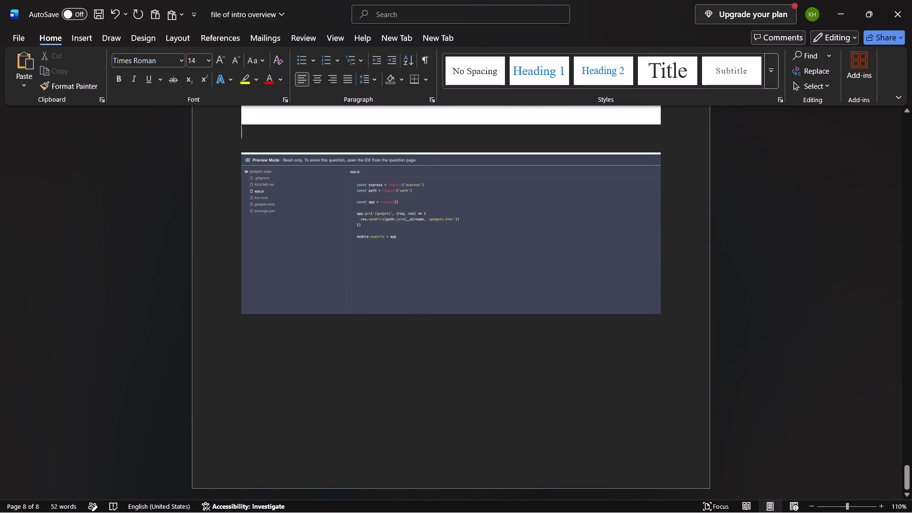
# Add empty paragraphs after the code preview screenshot until the text cursor sits on the first line of page 9.
pyautogui.click(677, 299)
pyautogui.press('Return')
pyautogui.press('Return')
pyautogui.press('Return')
pyautogui.press('Return')
pyautogui.press('Return')
pyautogui.press('Return')
pyautogui.press('Return')
pyautogui.press('Return')
pyautogui.press('Return')
pyautogui.press('Return')
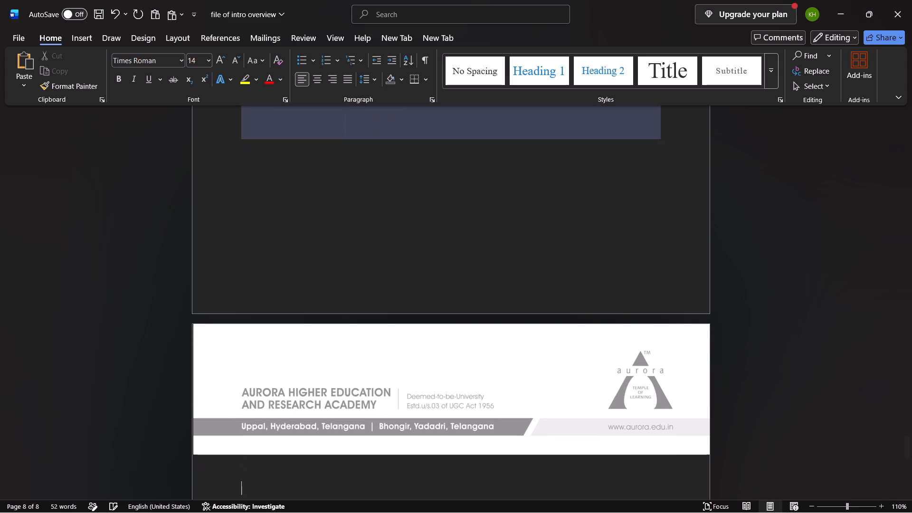
pyautogui.press('BackSpace')
# Switch to the IDE tab in Chrome, expand the coding-practice-3b folder and open app.js.
pyautogui.click(682, 504)
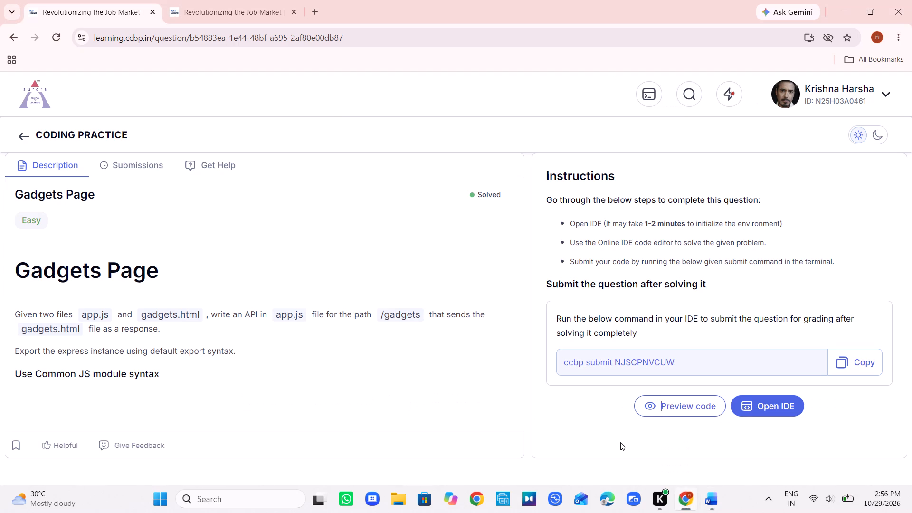
pyautogui.click(246, 6)
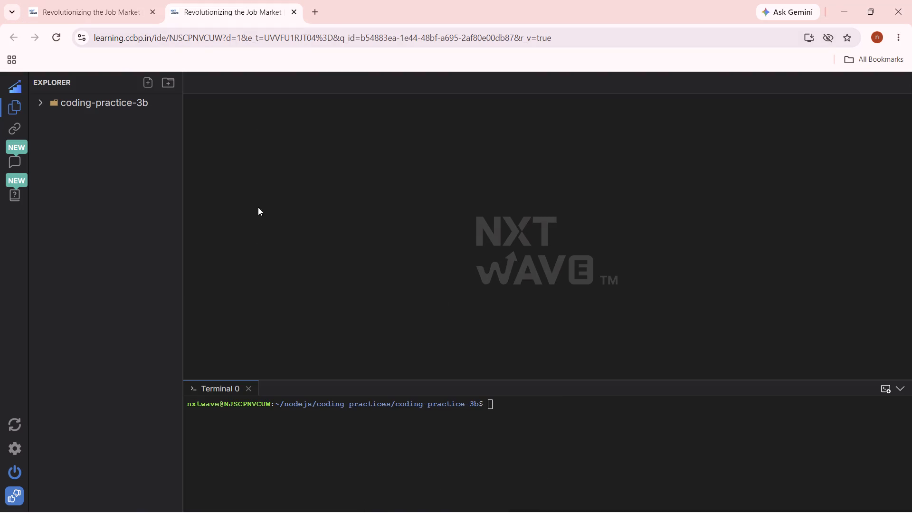
pyautogui.click(83, 101)
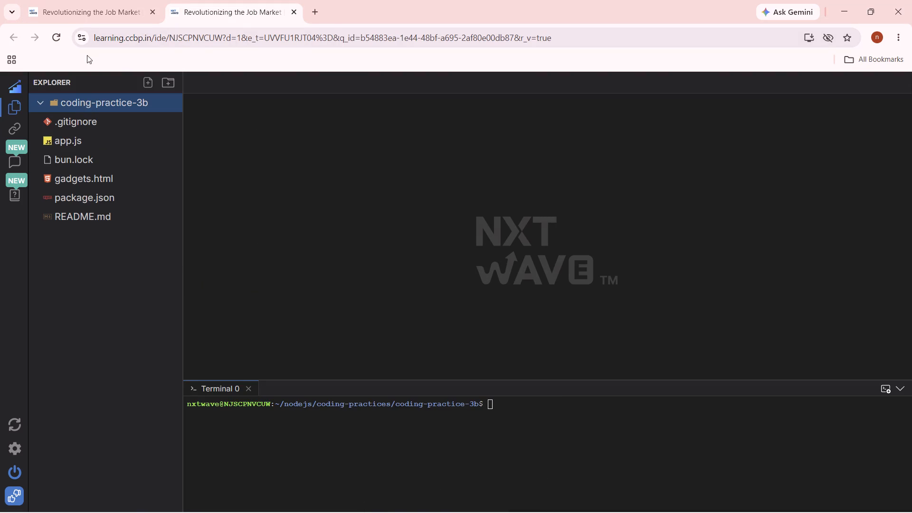
pyautogui.click(89, 137)
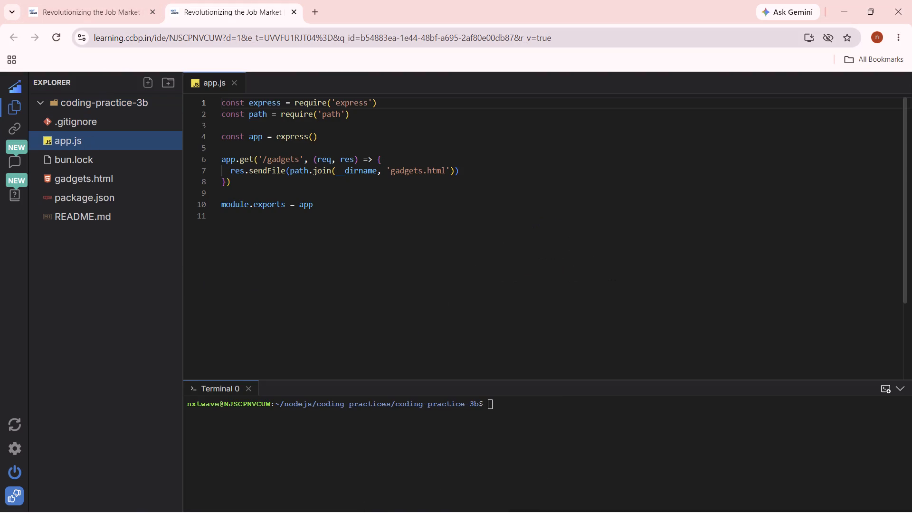
# Copy the submit command from the Gadgets Page question and run it in the IDE terminal for coding-practice-3b.
pyautogui.click(99, 1)
pyautogui.click(862, 354)
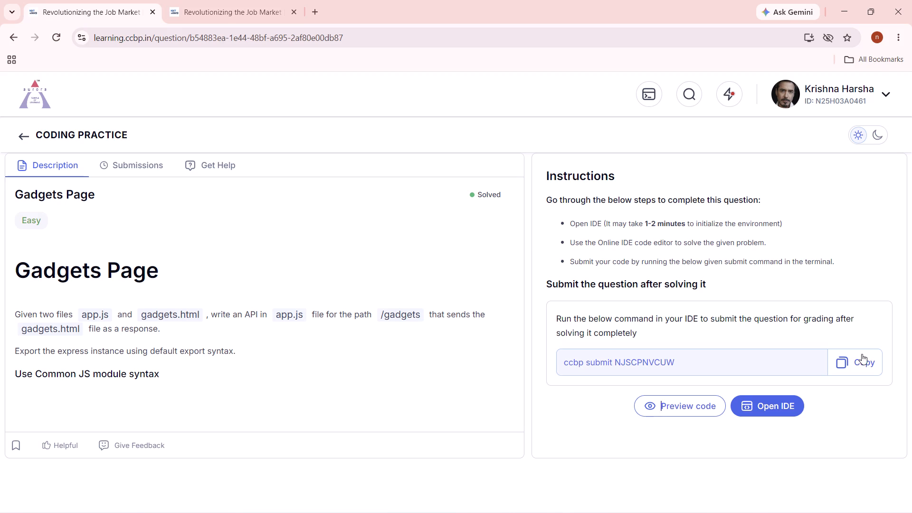
pyautogui.click(261, 0)
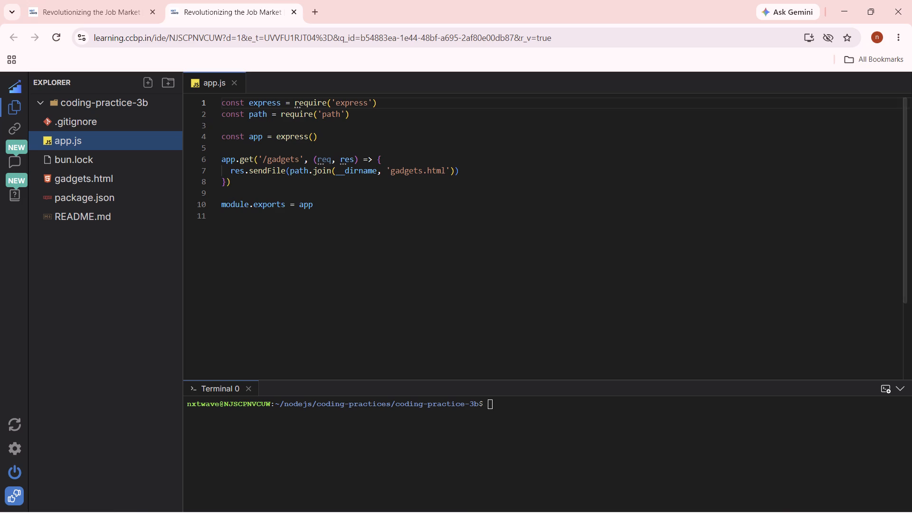
pyautogui.click(489, 408)
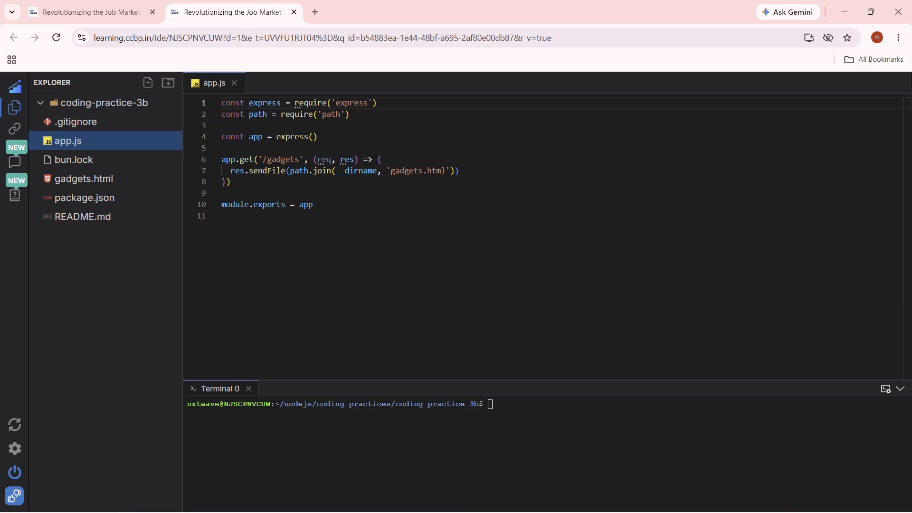
pyautogui.hotkey('ctrl', 'shift', 'v')
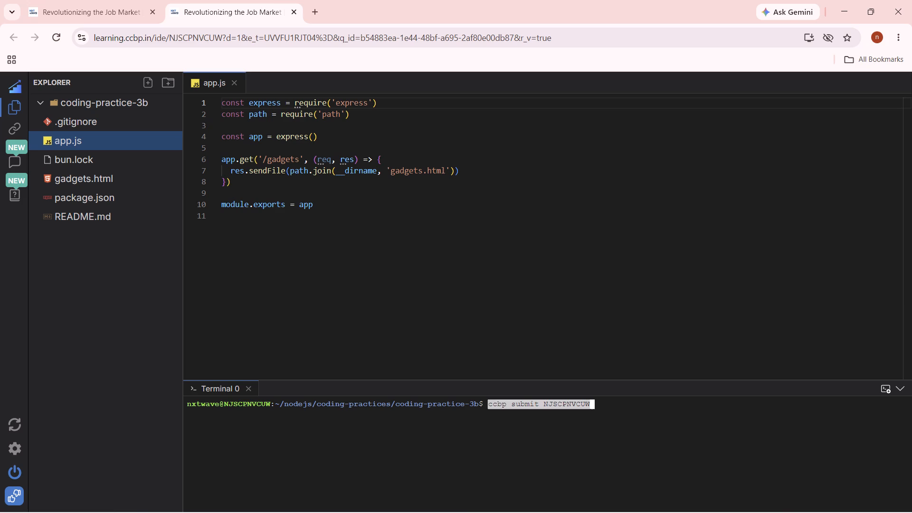
pyautogui.press('Return')
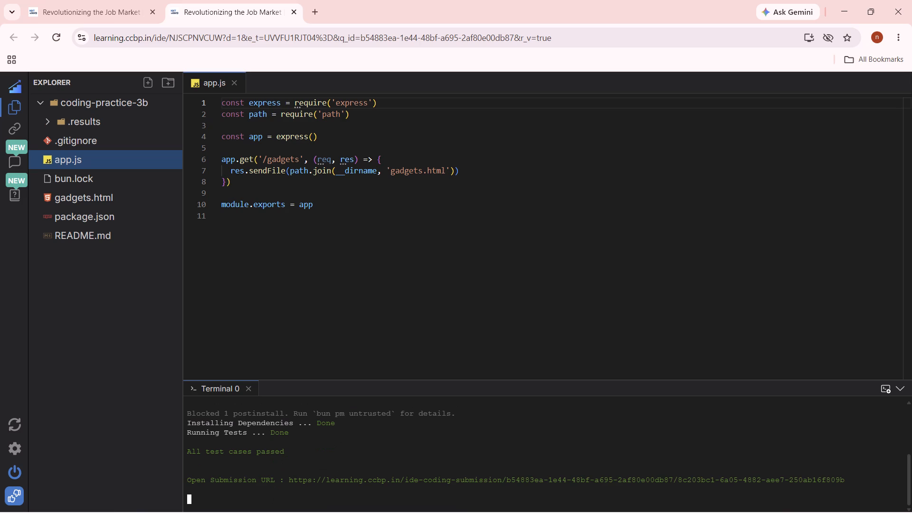
# Capture a screenshot of the whole IDE area, including the file explorer, app.js code and terminal test output.
pyautogui.press('Print')
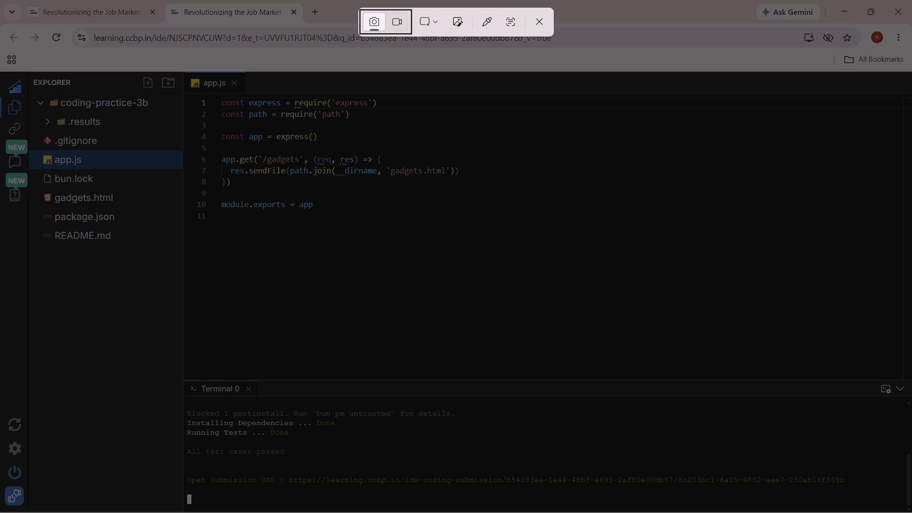
pyautogui.moveTo(0, 73); pyautogui.dragTo(737, 412)
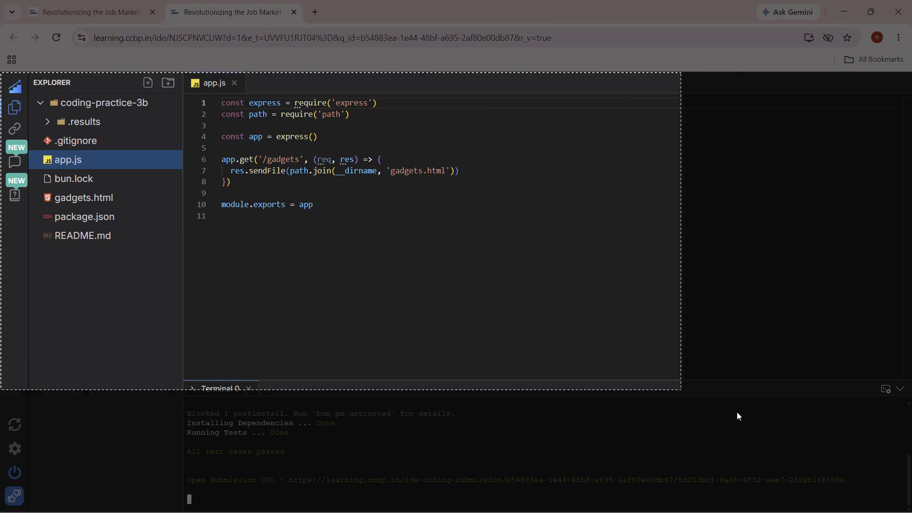
pyautogui.moveTo(737, 412); pyautogui.dragTo(911, 512)
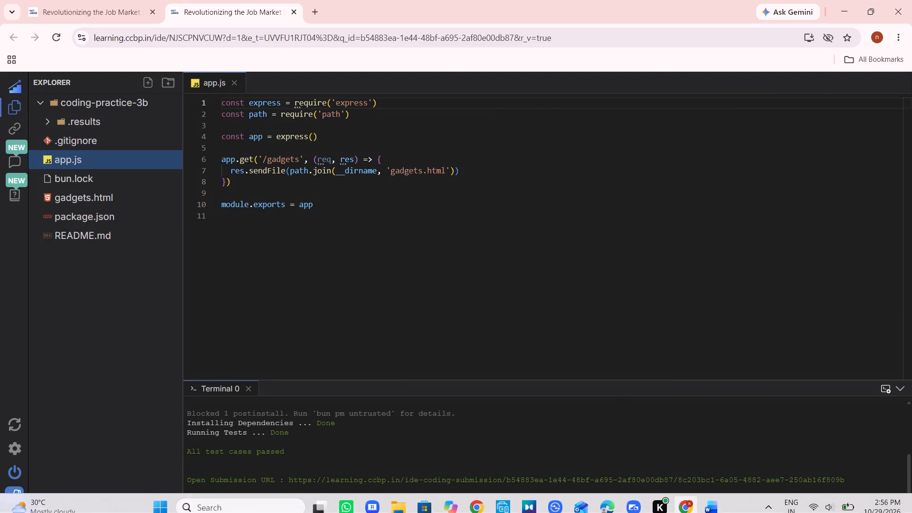
# Switch to Word, paste the IDE screenshot at the top of page 9 and add two line breaks below it.
pyautogui.click(716, 501)
pyautogui.scroll(2, 431, 419)
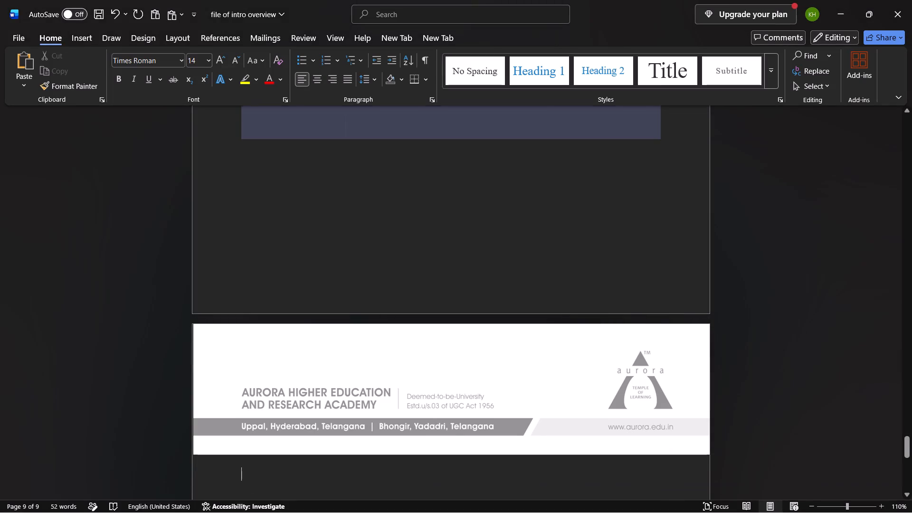
pyautogui.scroll(2, 431, 419)
pyautogui.scroll(-5, 431, 419)
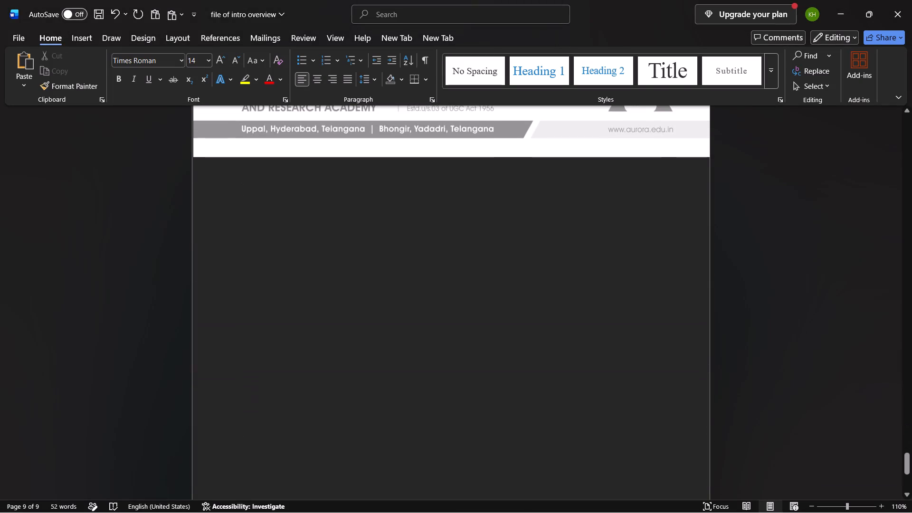
pyautogui.hotkey('ctrl', 'v')
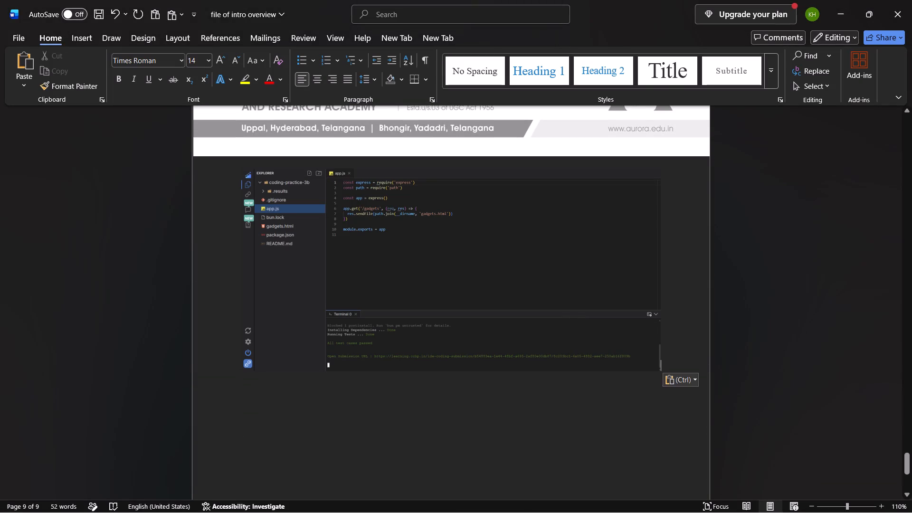
pyautogui.hotkey('shift', 'Return')
pyautogui.hotkey('shift', 'Return')
# Back in Chrome, open the submission URL from the terminal, capture a screenshot of the Submission Details page and close its tab.
pyautogui.click(687, 497)
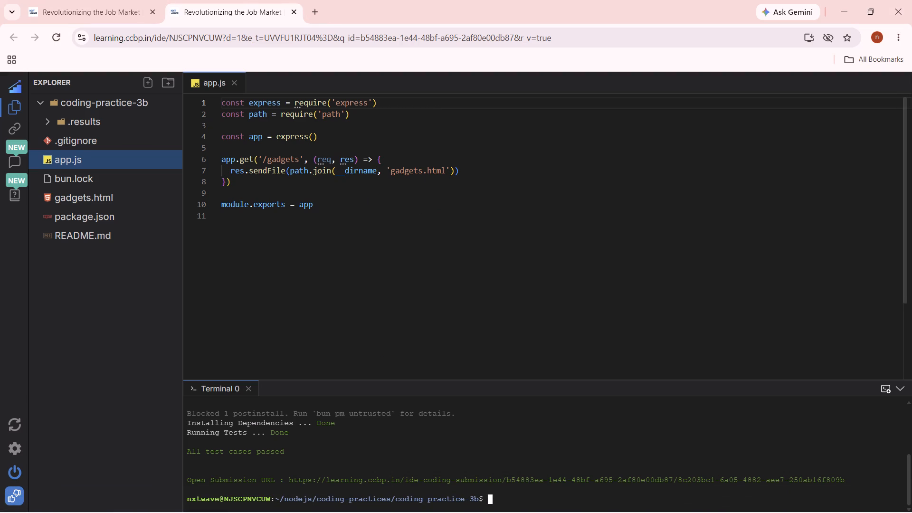
pyautogui.click(415, 481)
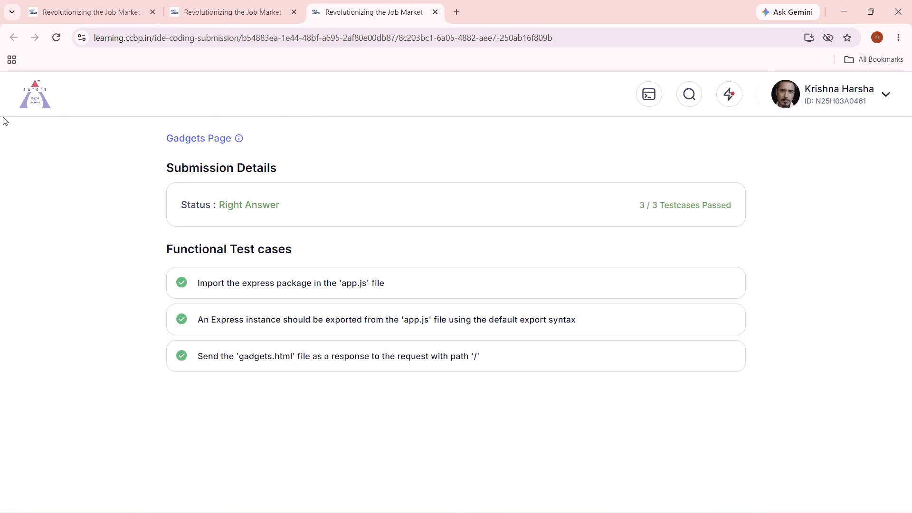
pyautogui.press('Print')
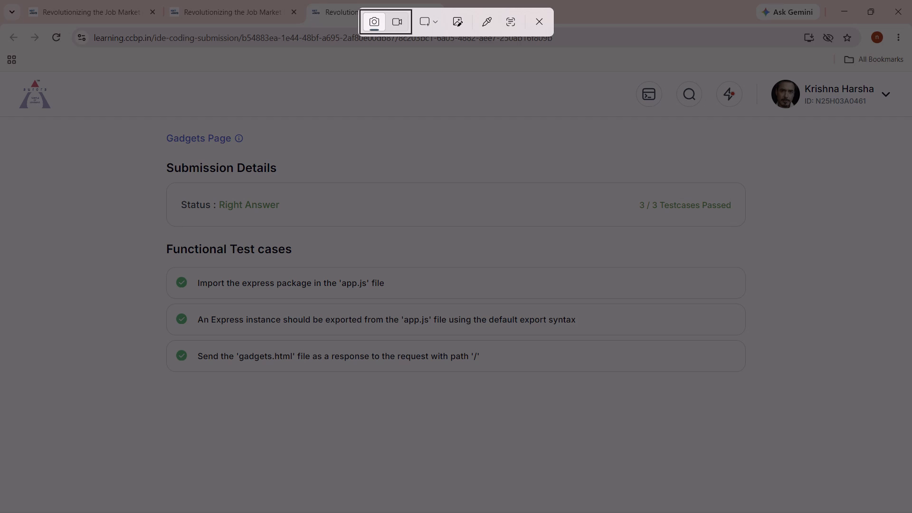
pyautogui.click(0, 73)
pyautogui.moveTo(0, 73); pyautogui.dragTo(911, 512)
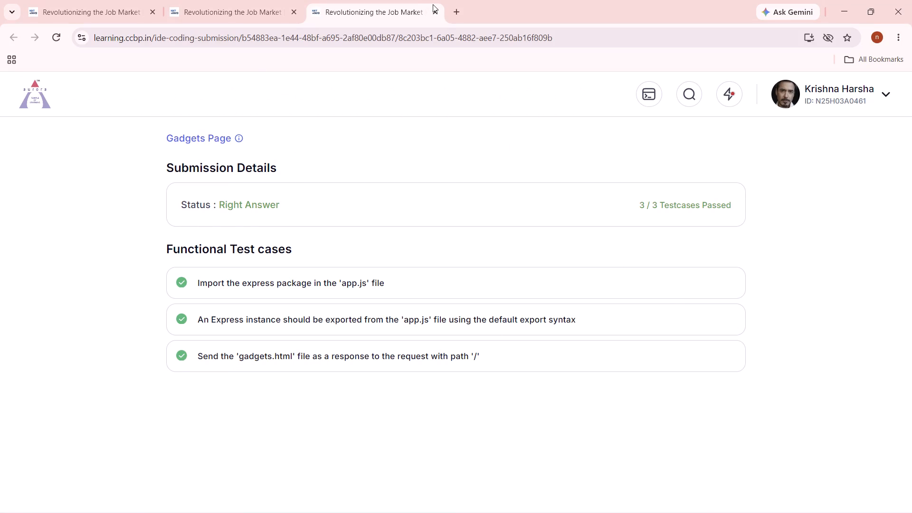
pyautogui.click(433, 11)
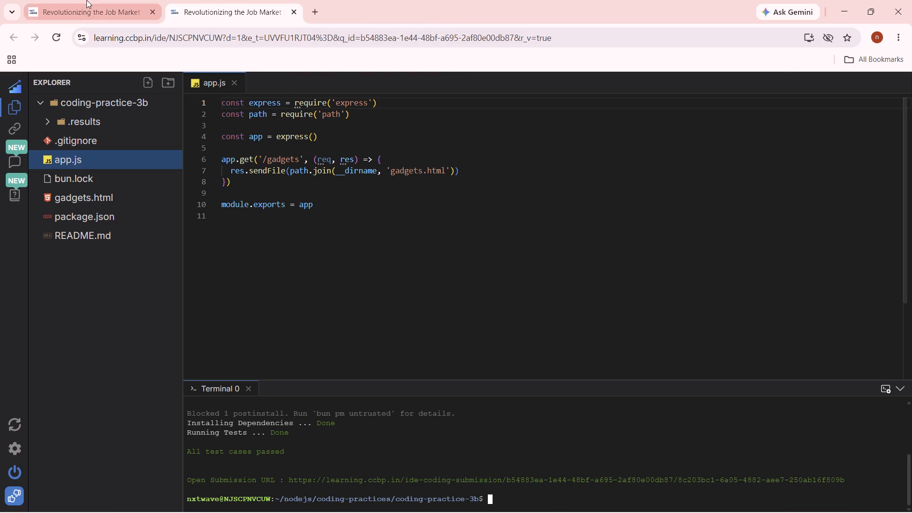
# Copy the title "Gadgets Page" from the question page's description.
pyautogui.click(86, 0)
pyautogui.moveTo(9, 188); pyautogui.dragTo(119, 192)
pyautogui.hotkey('ctrl', 'c')
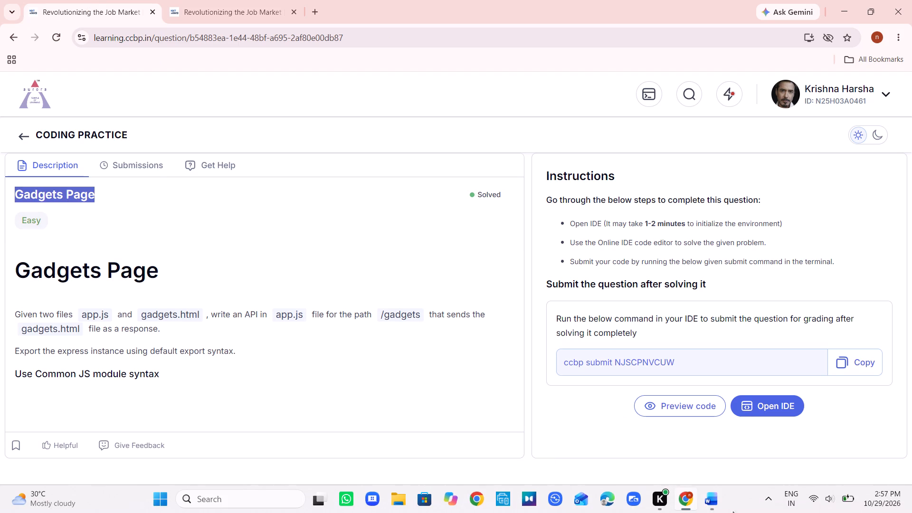
# Switch to Word and paste the submission details screenshot from the clipboard history below the IDE screenshot on page 9.
pyautogui.click(705, 502)
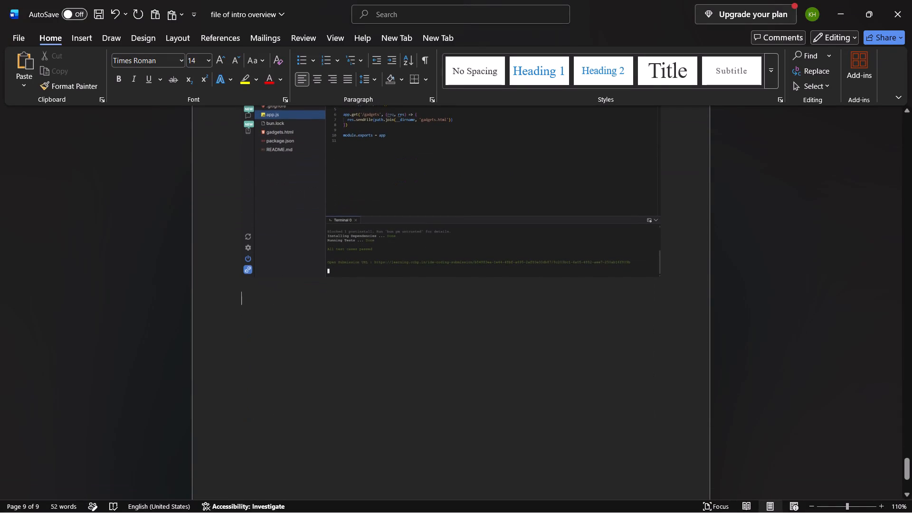
pyautogui.press('super+v')
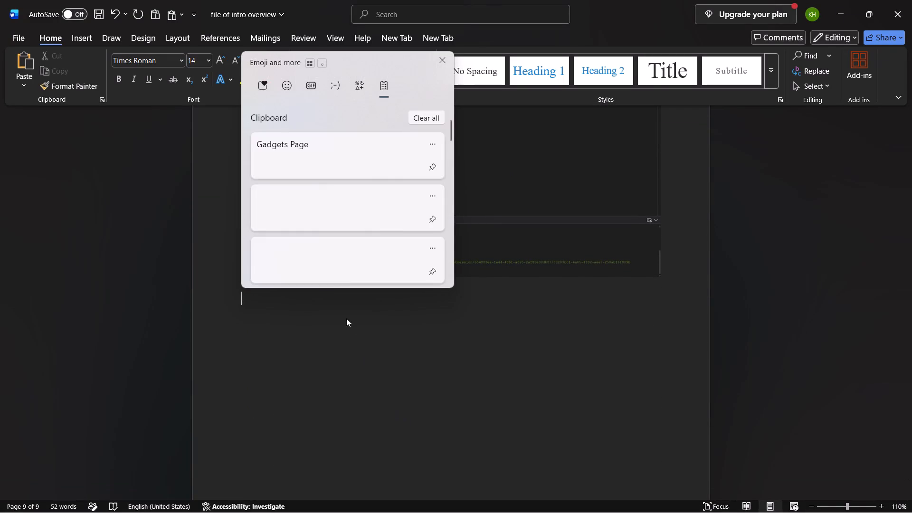
pyautogui.click(313, 202)
pyautogui.hotkey('ctrl', 'v')
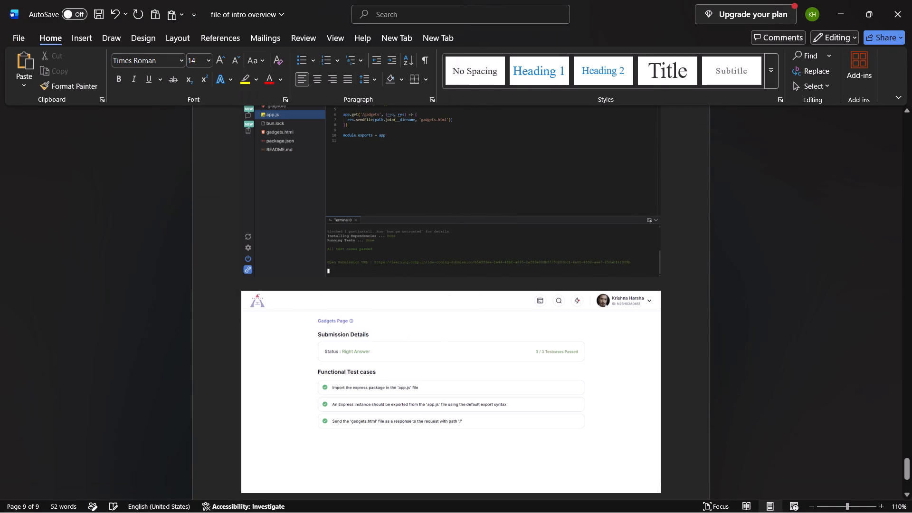
# Insert the copied title "Gadgets Page" after "4)" on page 8, undoing any wrong paste there.
pyautogui.scroll(5, 488, 255)
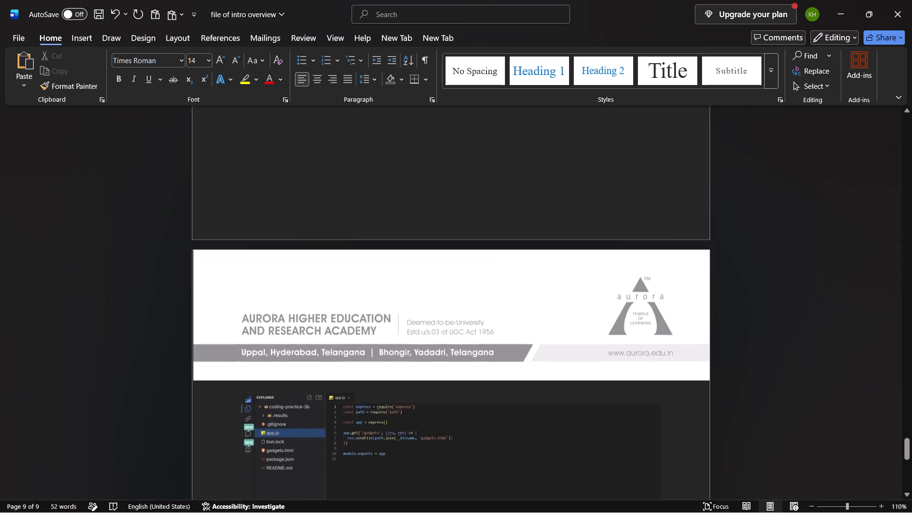
pyautogui.scroll(2, 488, 255)
pyautogui.click(300, 285)
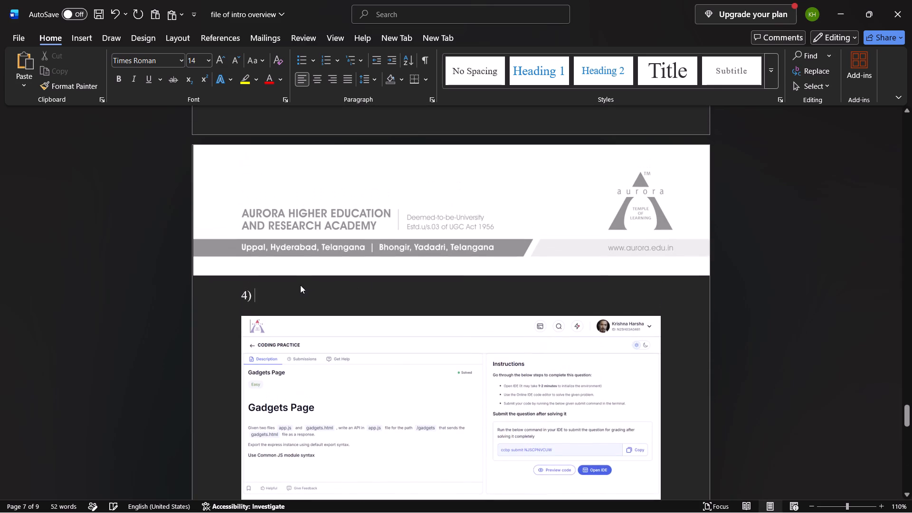
pyautogui.hotkey('ctrl', 'v')
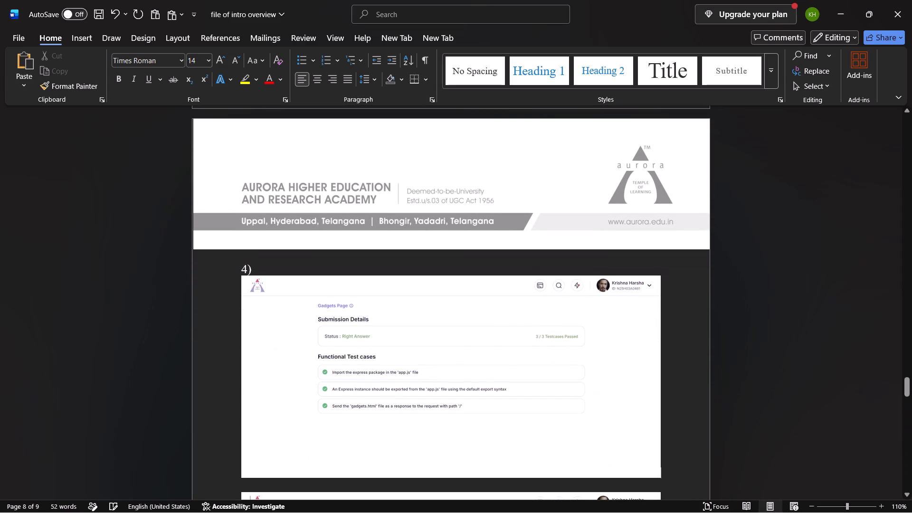
pyautogui.hotkey('ctrl', 'z')
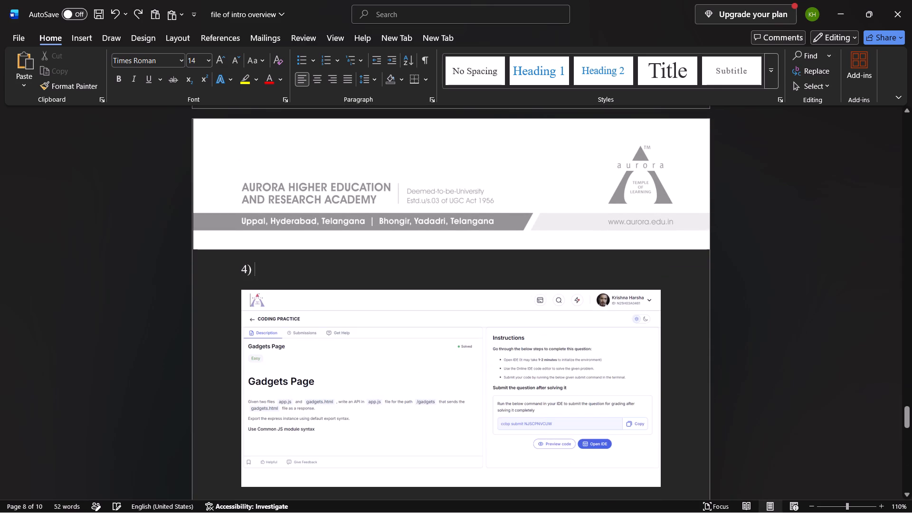
pyautogui.press('super+v')
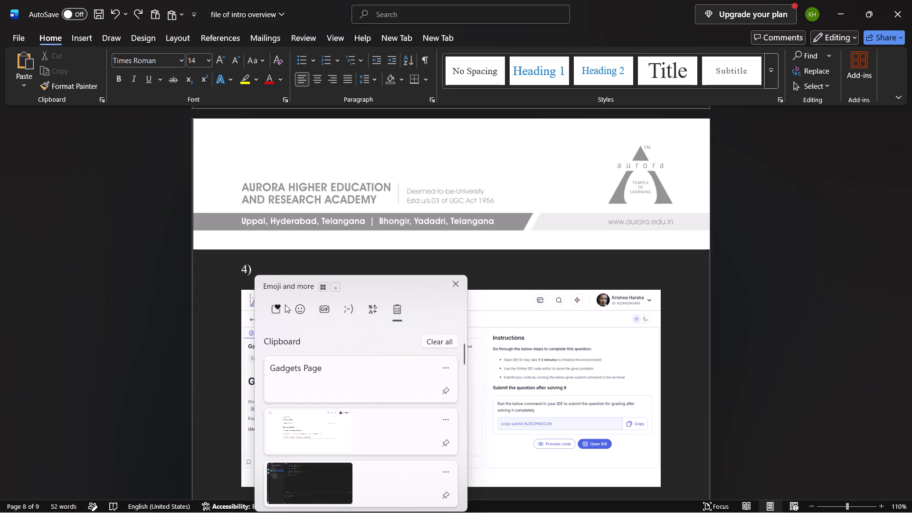
pyautogui.click(295, 358)
pyautogui.hotkey('ctrl', 'v')
# Add empty paragraphs after the submission details screenshot until the text cursor sits on the first line of page 10.
pyautogui.scroll(-1, 430, 356)
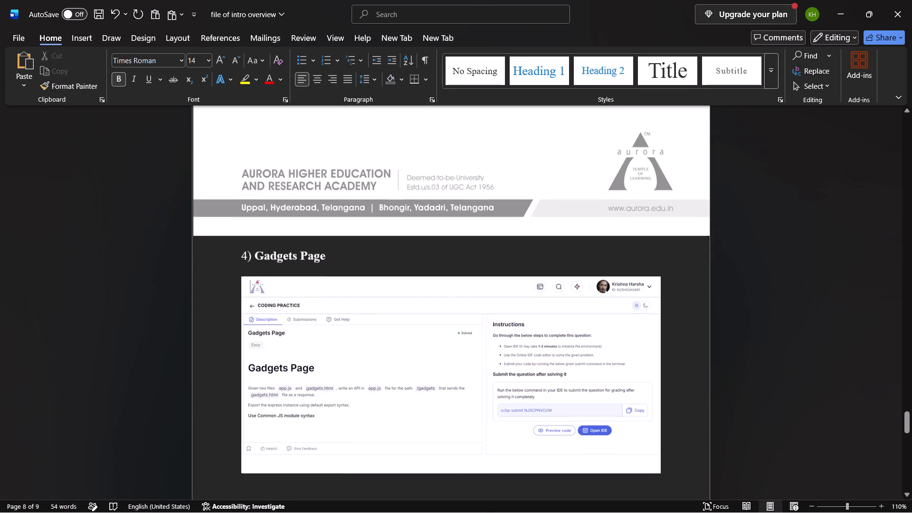
pyautogui.scroll(-5, 430, 356)
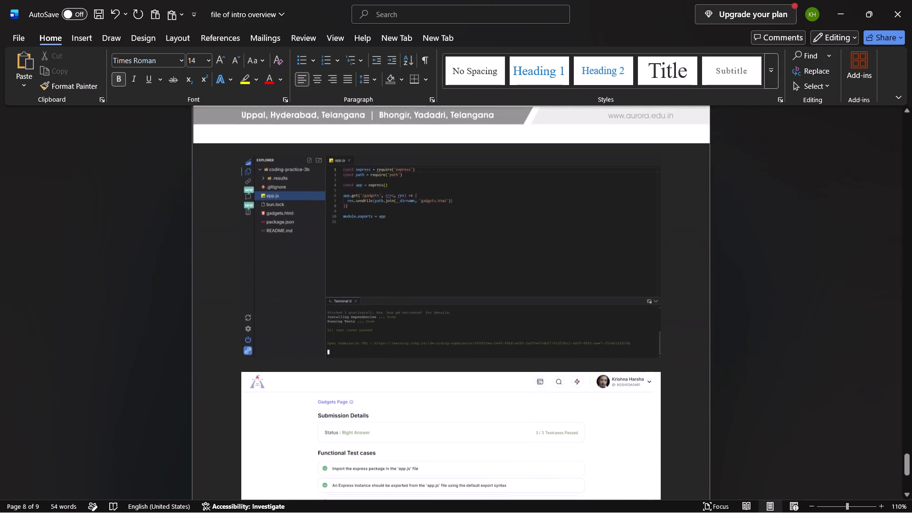
pyautogui.scroll(-3, 430, 356)
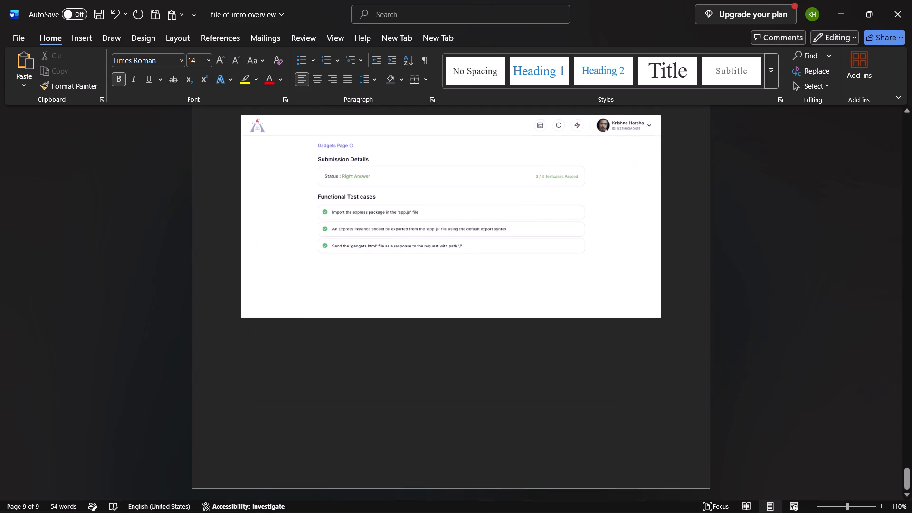
pyautogui.click(679, 322)
pyautogui.press('Return')
pyautogui.press('Return')
pyautogui.press('Return')
pyautogui.press('Return')
pyautogui.press('Return')
pyautogui.press('Return')
pyautogui.press('Return')
pyautogui.press('Return')
pyautogui.press('Return')
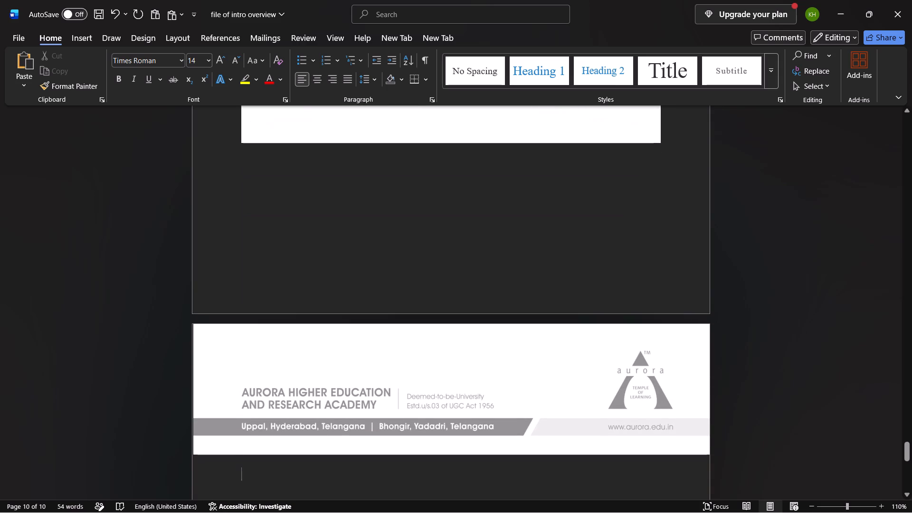
# Enter the entry number "5)" at the top of page 10, followed by two line breaks.
pyautogui.press('5')
pyautogui.write(')')
pyautogui.press('space')
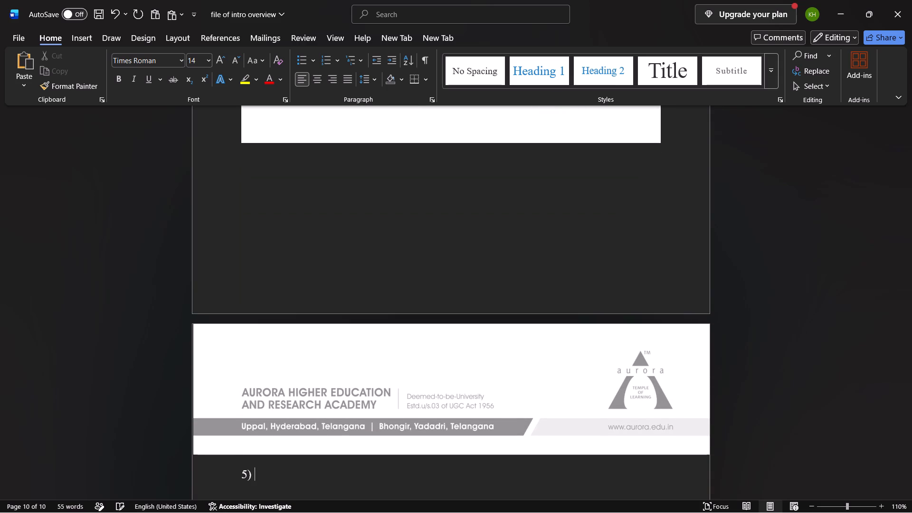
pyautogui.hotkey('shift', 'Return')
pyautogui.hotkey('shift', 'Return')
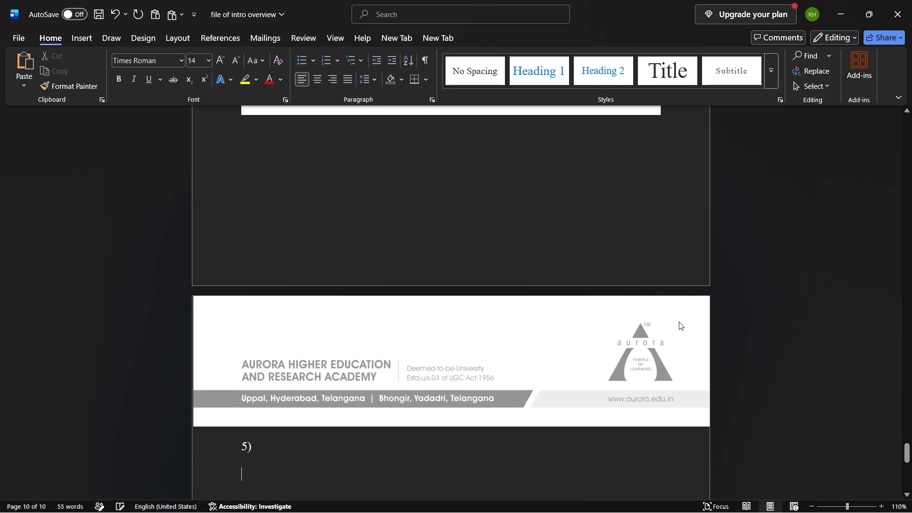
# Switch to Chrome and close the IDE tab, leaving the Gadgets Page question open.
pyautogui.click(687, 503)
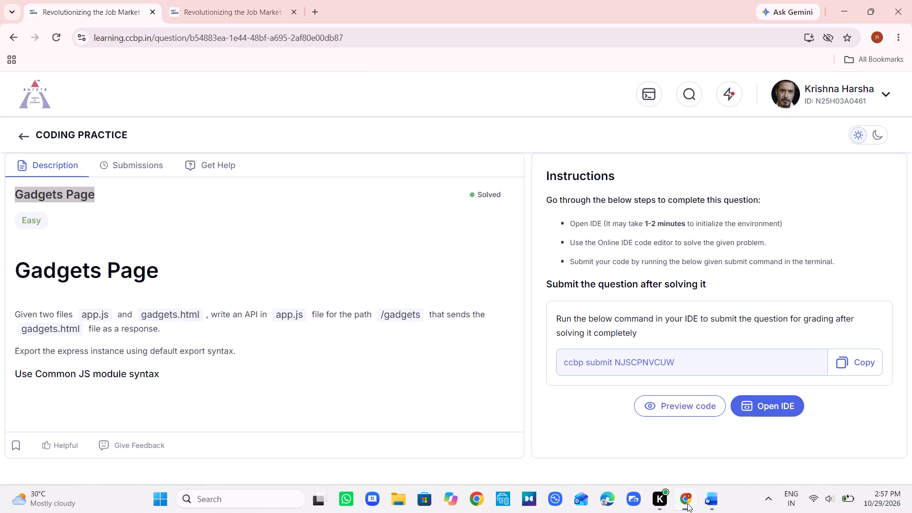
pyautogui.click(294, 10)
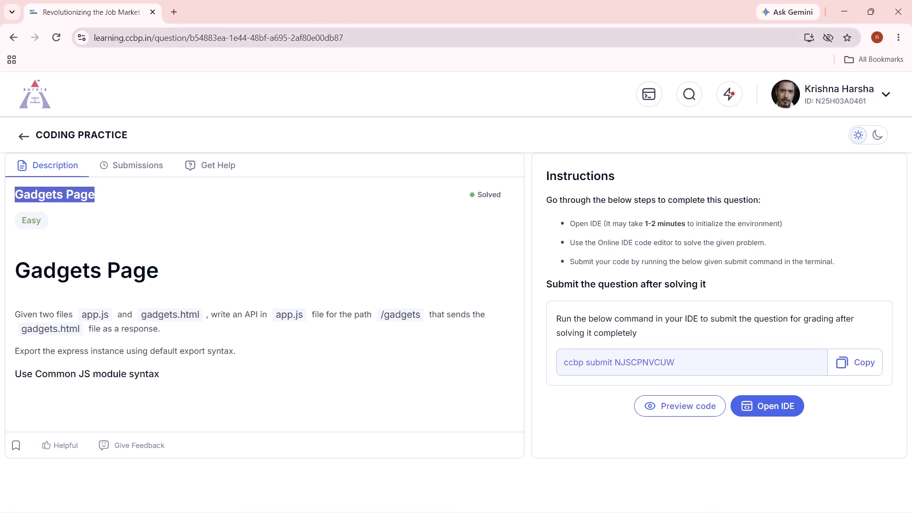
# Open the Get a String question from the coding practice list and capture a screenshot of its whole page area.
pyautogui.click(20, 132)
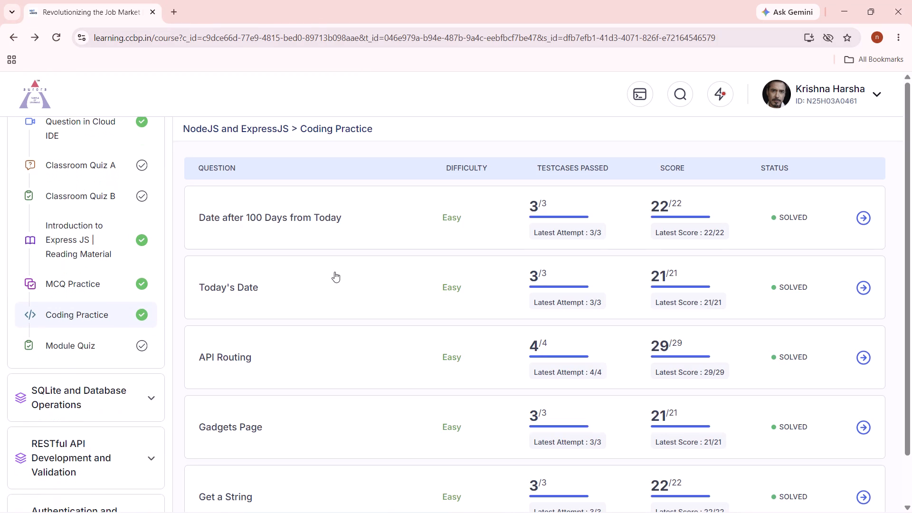
pyautogui.scroll(-3, 334, 272)
pyautogui.click(322, 446)
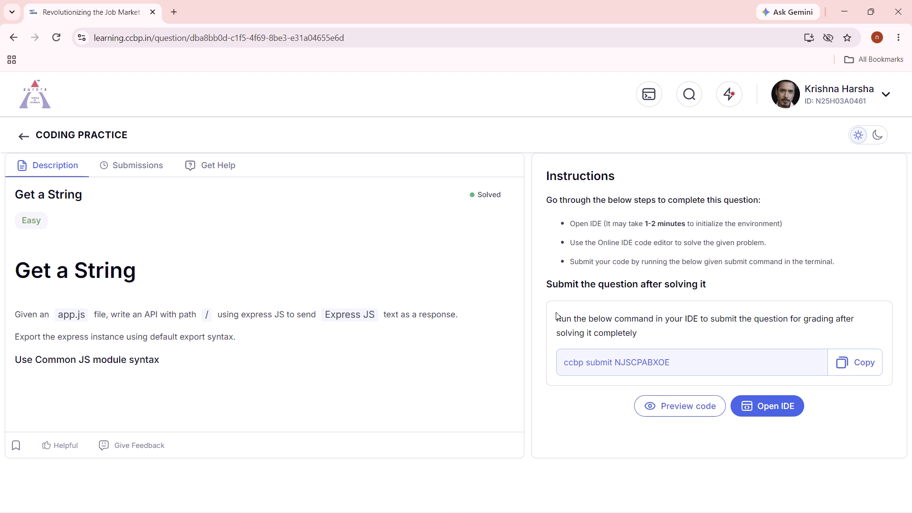
pyautogui.press('Print')
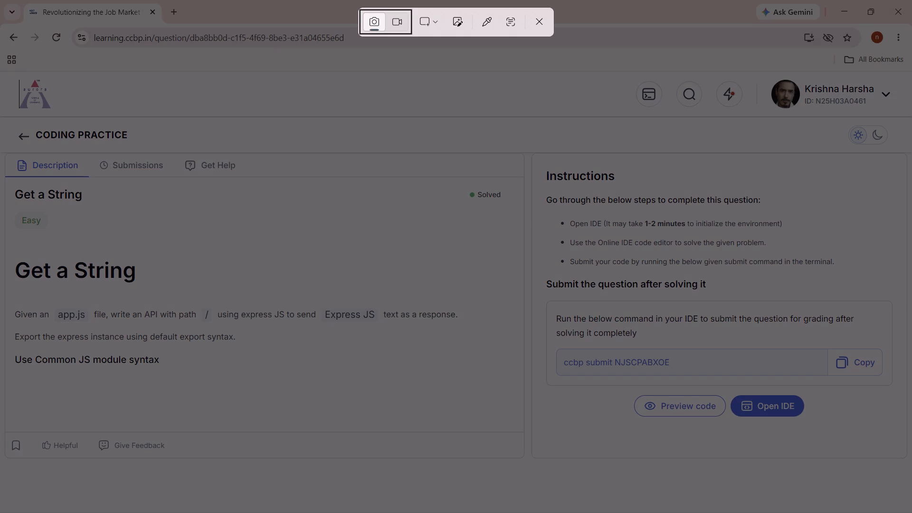
pyautogui.moveTo(0, 71); pyautogui.dragTo(910, 512)
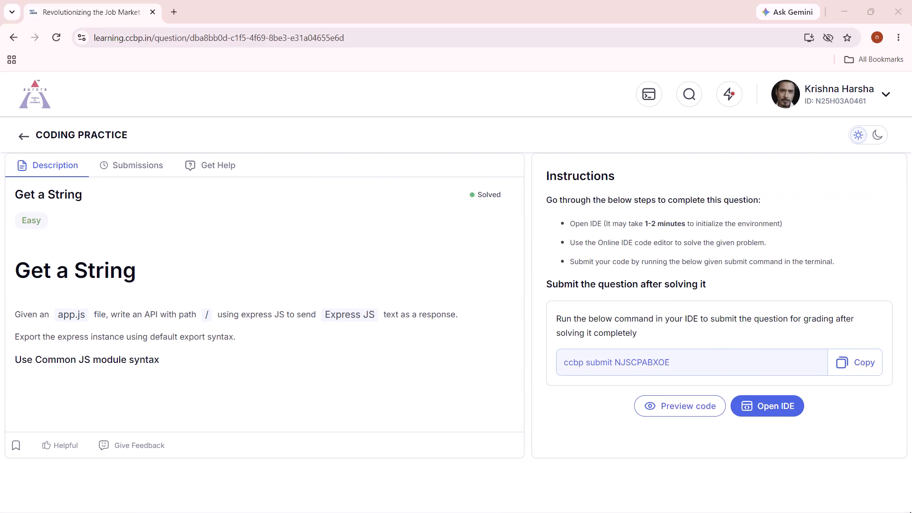
# Launch the IDE for Get a String, closing the session active in another window, and return to the question tab.
pyautogui.click(765, 409)
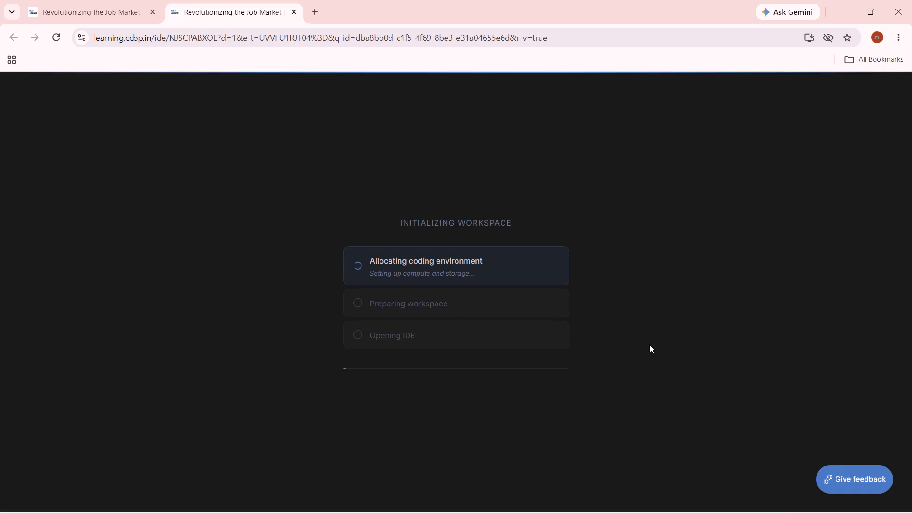
pyautogui.click(537, 315)
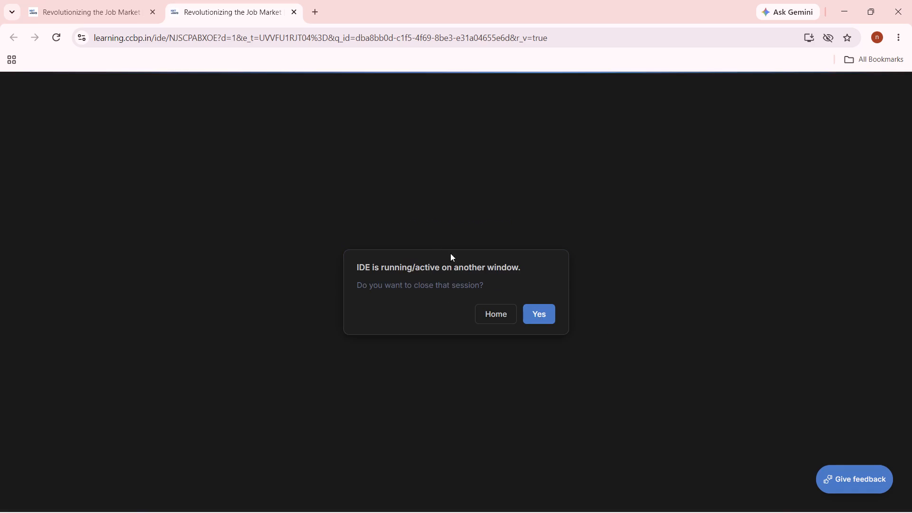
pyautogui.click(117, 0)
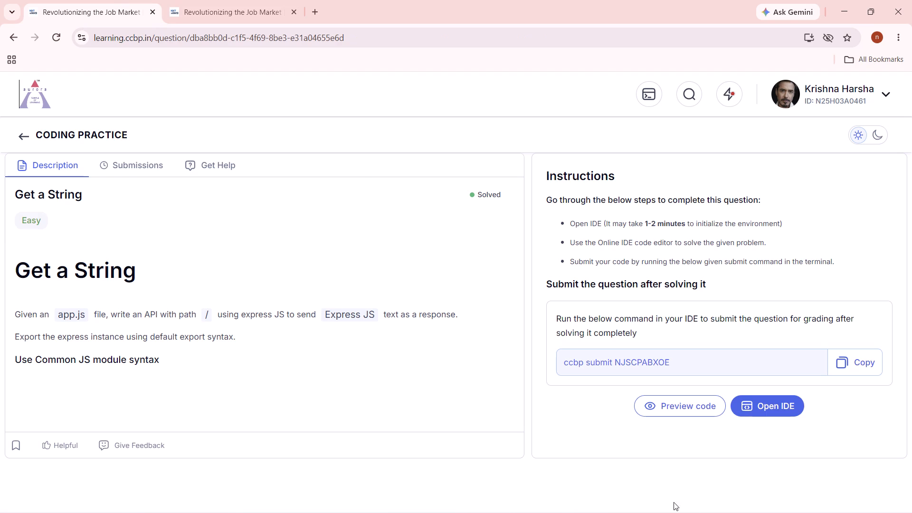
# Switch to Word and paste the question screenshot below "5)" on page 10, followed by two line breaks.
pyautogui.click(705, 496)
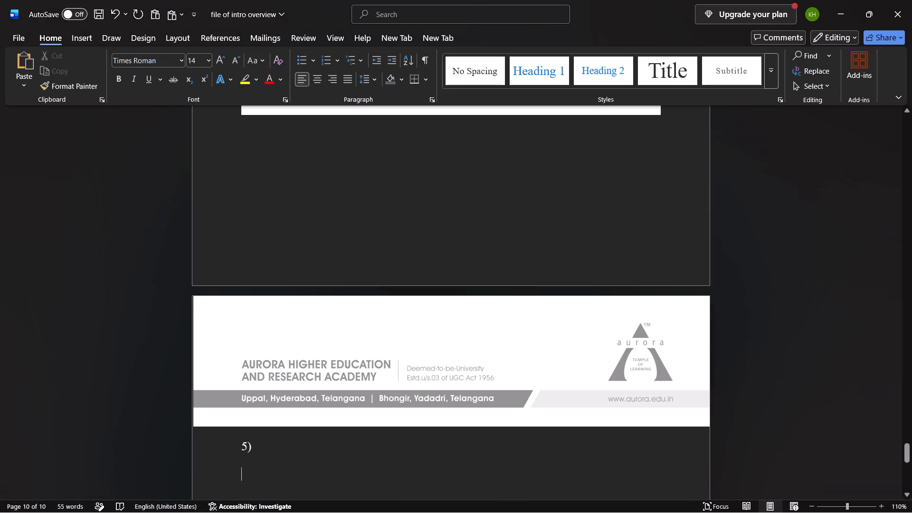
pyautogui.hotkey('ctrl', 'v')
pyautogui.scroll(-1, 345, 448)
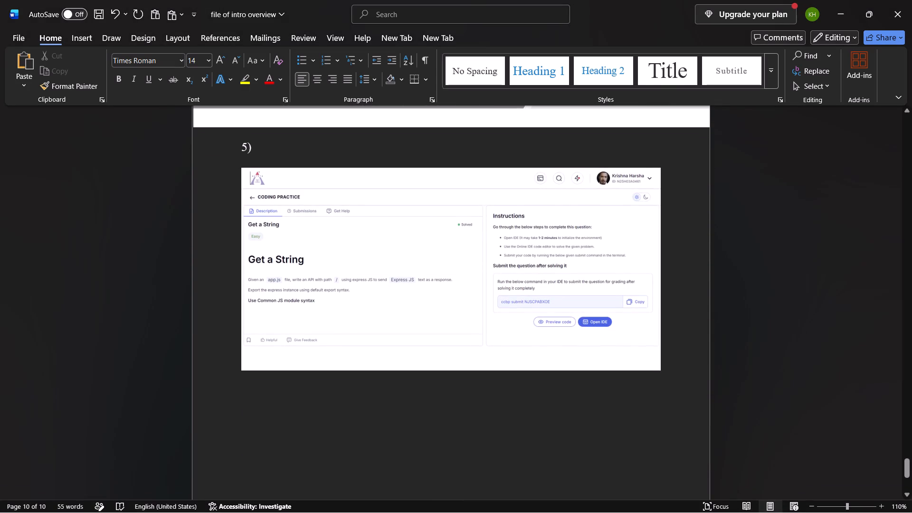
pyautogui.hotkey('shift', 'Return')
pyautogui.hotkey('shift', 'Return')
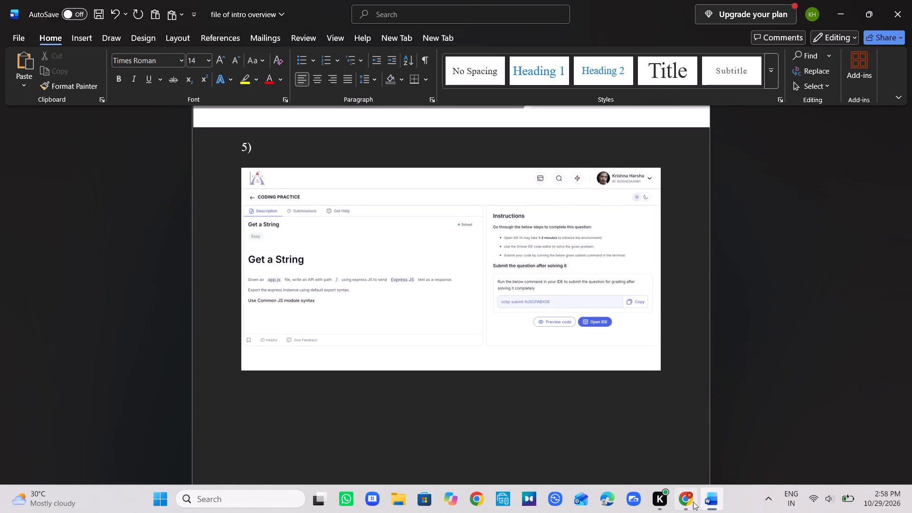
# Switch to Chrome, open the code preview of Get a String and capture a screenshot of the app.js preview area.
pyautogui.click(689, 502)
pyautogui.click(690, 409)
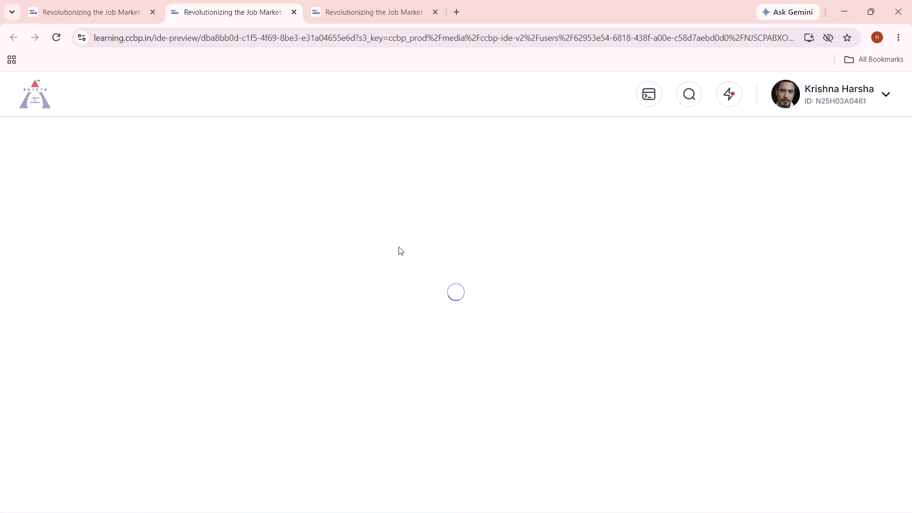
pyautogui.press('Print')
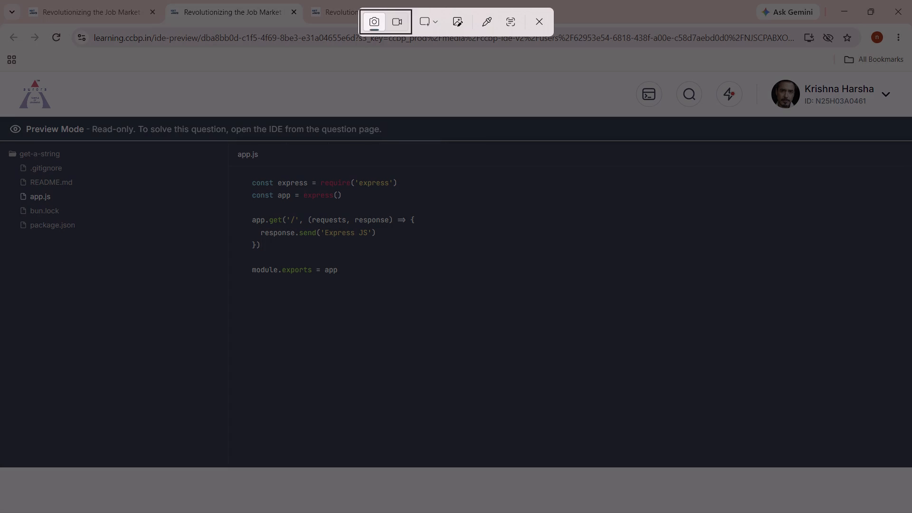
pyautogui.moveTo(0, 112); pyautogui.dragTo(831, 424)
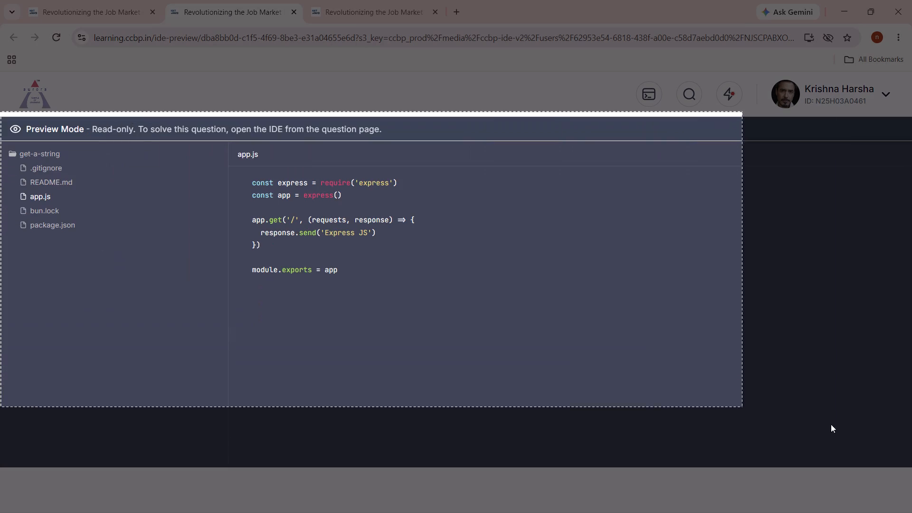
pyautogui.moveTo(831, 424); pyautogui.dragTo(911, 458)
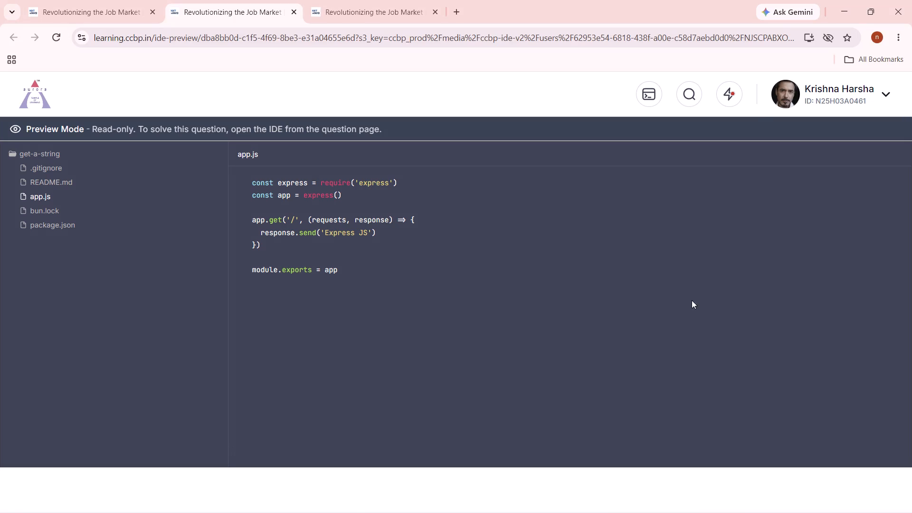
# Switch to Word, paste the code preview screenshot below the question screenshot, and check the layout of page 10.
pyautogui.click(706, 508)
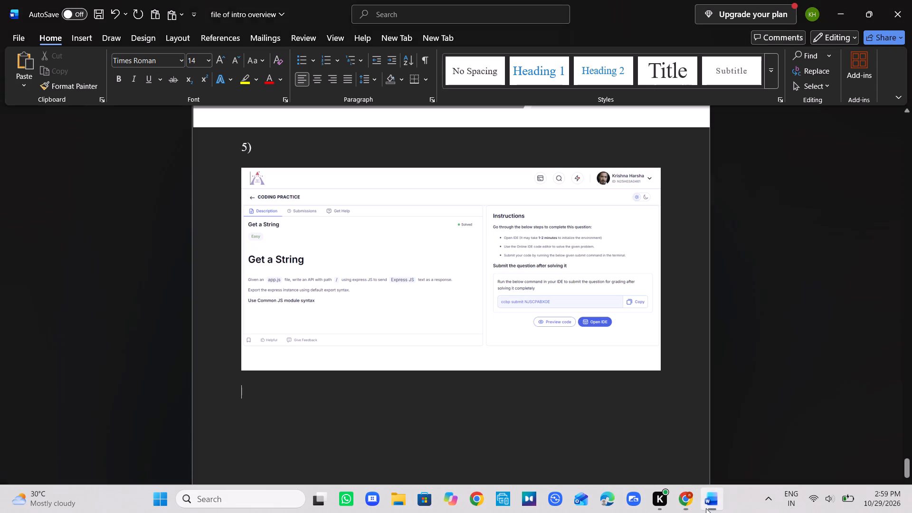
pyautogui.hotkey('ctrl', 'v')
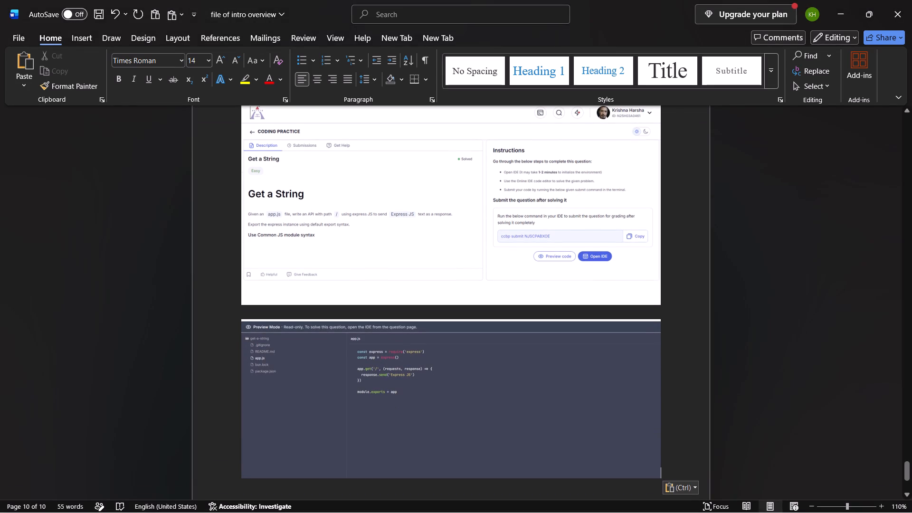
pyautogui.scroll(3, 553, 344)
pyautogui.scroll(-1, 553, 344)
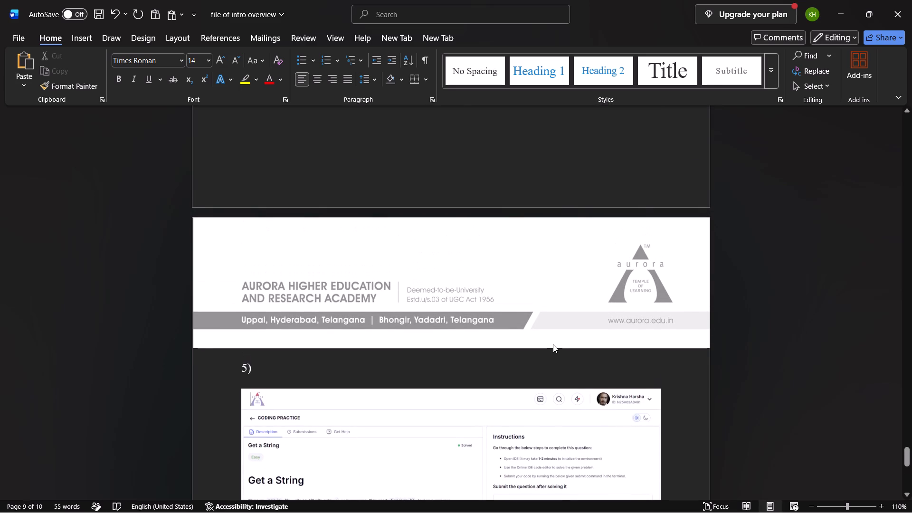
pyautogui.scroll(-3, 553, 344)
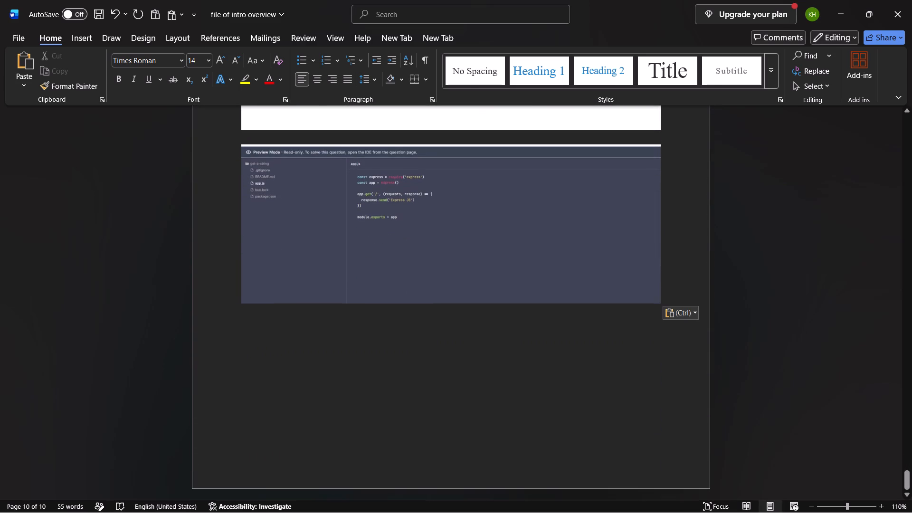
# Add line breaks after the code preview screenshot until the text cursor is near the top of page 11.
pyautogui.hotkey('shift', 'Return')
pyautogui.hotkey('shift', 'Return')
pyautogui.hotkey('shift', 'Return')
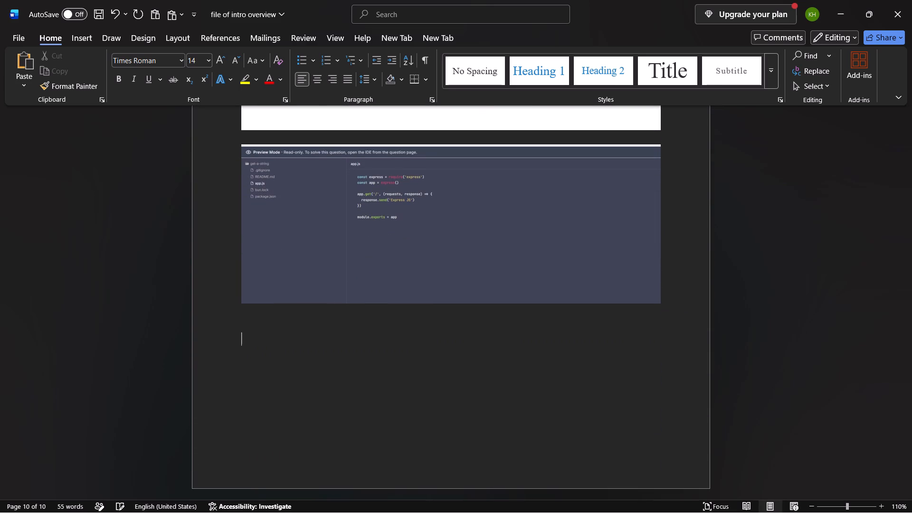
pyautogui.hotkey('shift', 'Return')
pyautogui.hotkey('shift', 'Return')
pyautogui.hotkey('shift', 'Return')
pyautogui.hotkey('shift', 'Return')
pyautogui.hotkey('shift', 'Return')
pyautogui.hotkey('shift', 'Return')
pyautogui.hotkey('shift', 'Return')
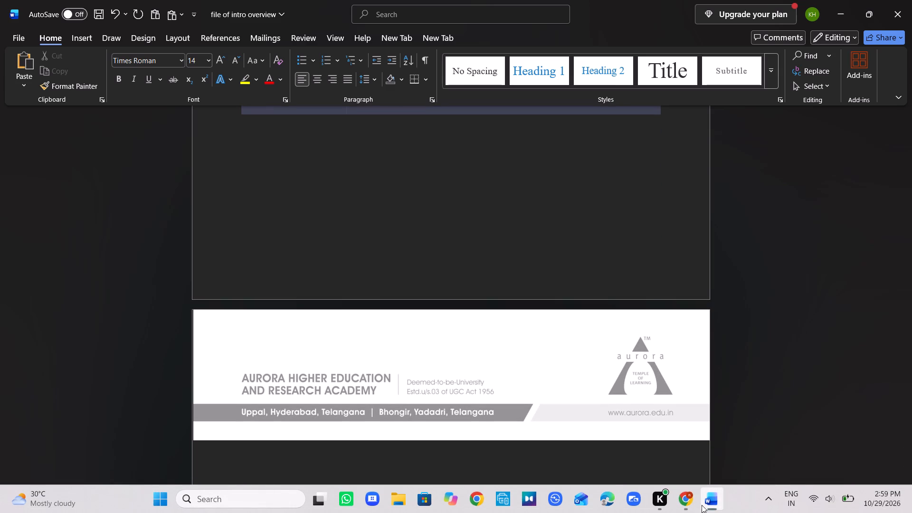
# Switch to Chrome and open app.js from the coding-practice-3d folder in the IDE tab.
pyautogui.click(695, 503)
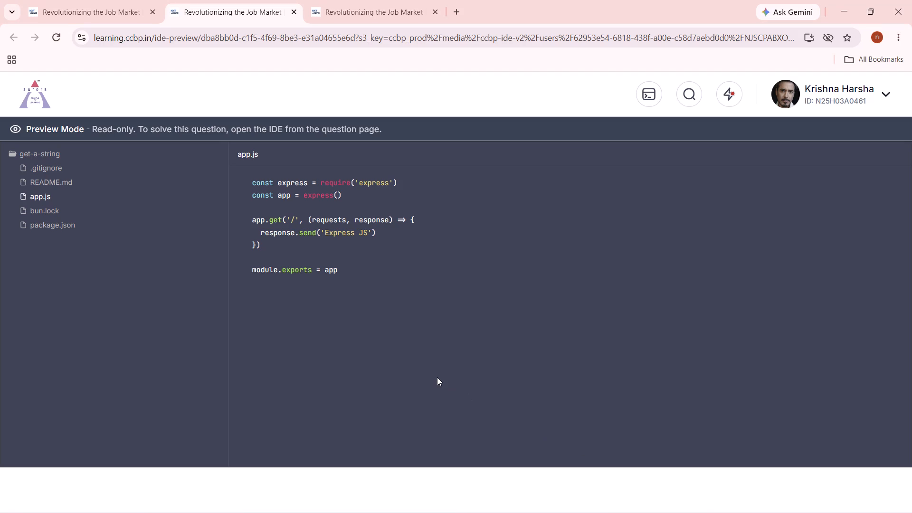
pyautogui.click(356, 18)
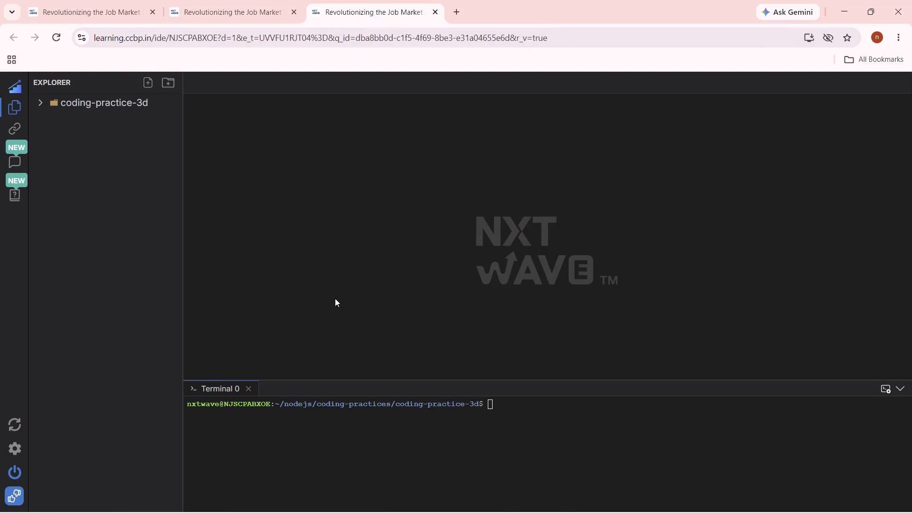
pyautogui.click(127, 107)
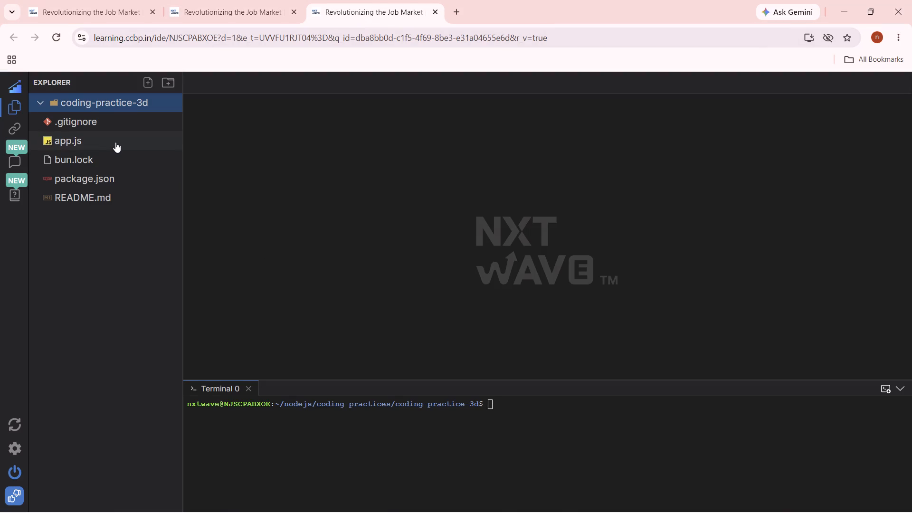
pyautogui.click(115, 142)
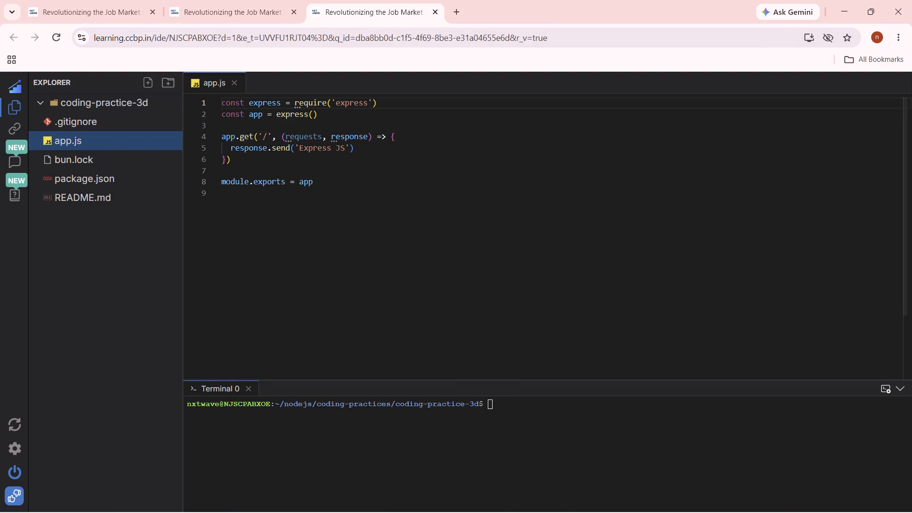
# Copy the submit command from the Get a String question page and run it in the IDE terminal.
pyautogui.click(234, 0)
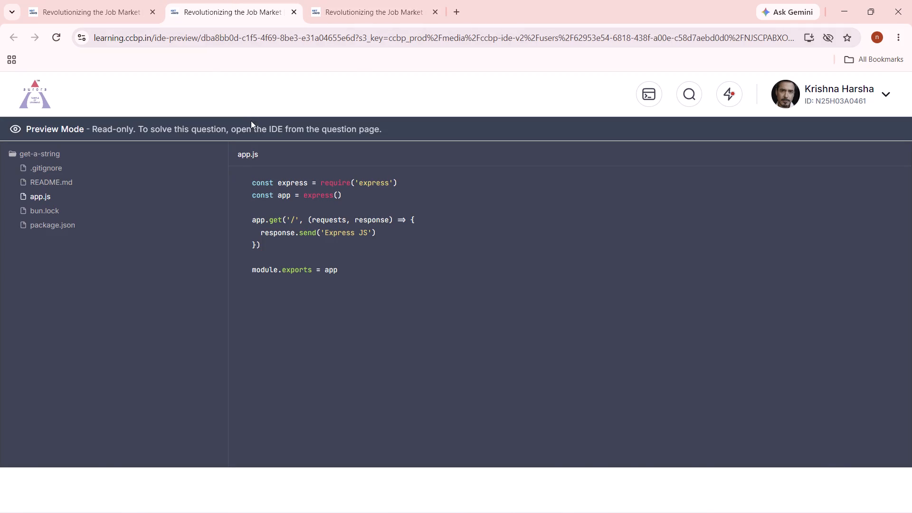
pyautogui.click(117, 1)
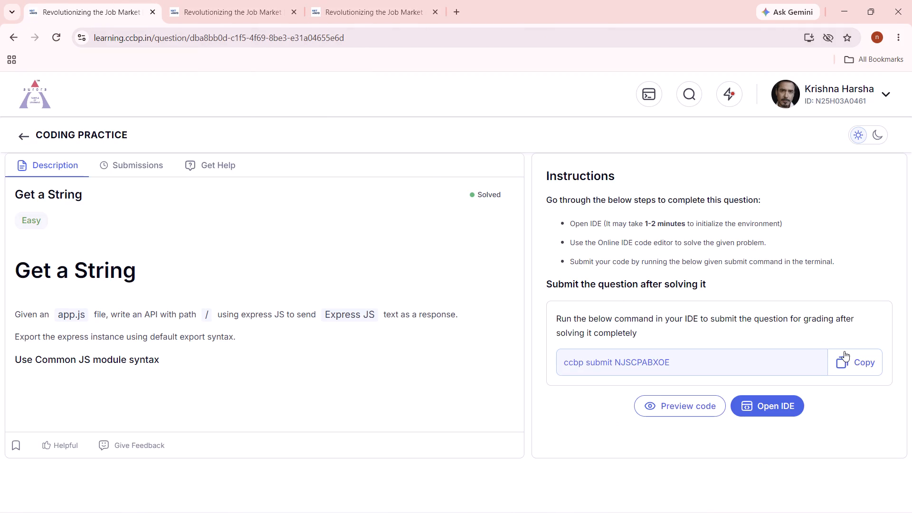
pyautogui.click(844, 351)
pyautogui.click(396, 0)
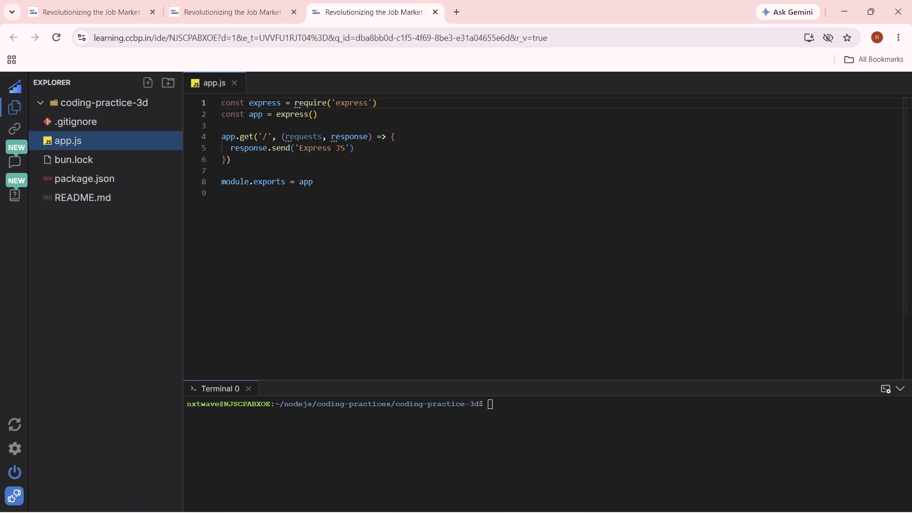
pyautogui.click(488, 410)
pyautogui.hotkey('ctrl', 'shift', 'v')
pyautogui.press('Return')
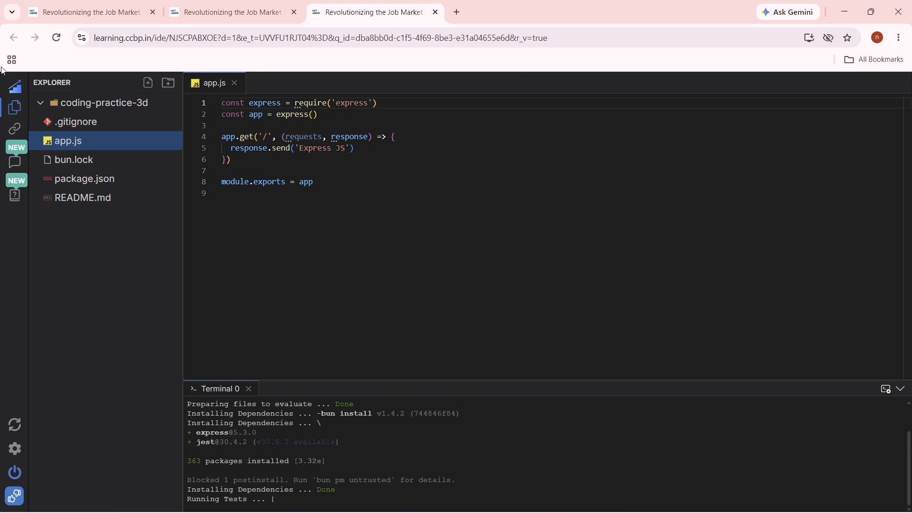
# Capture a screenshot of the full IDE area showing app.js and the terminal's finished submission output.
pyautogui.press('Print')
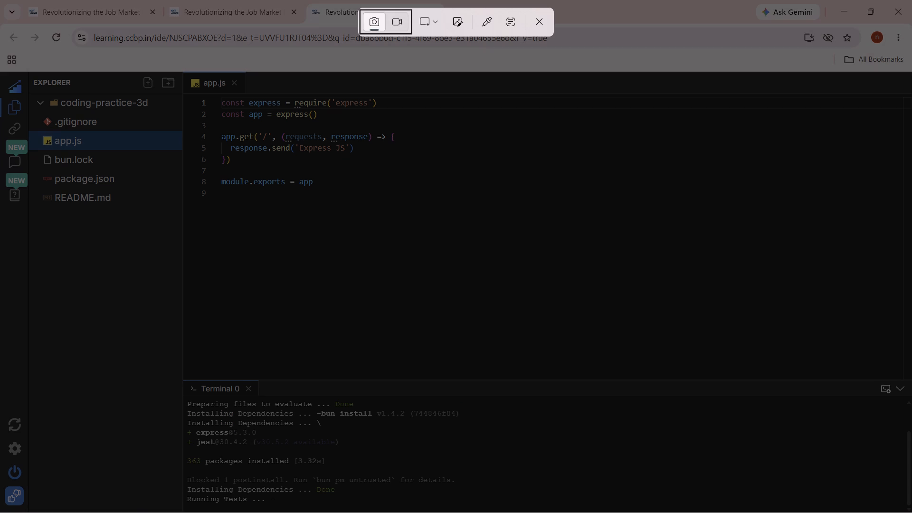
pyautogui.moveTo(1, 70); pyautogui.dragTo(776, 449)
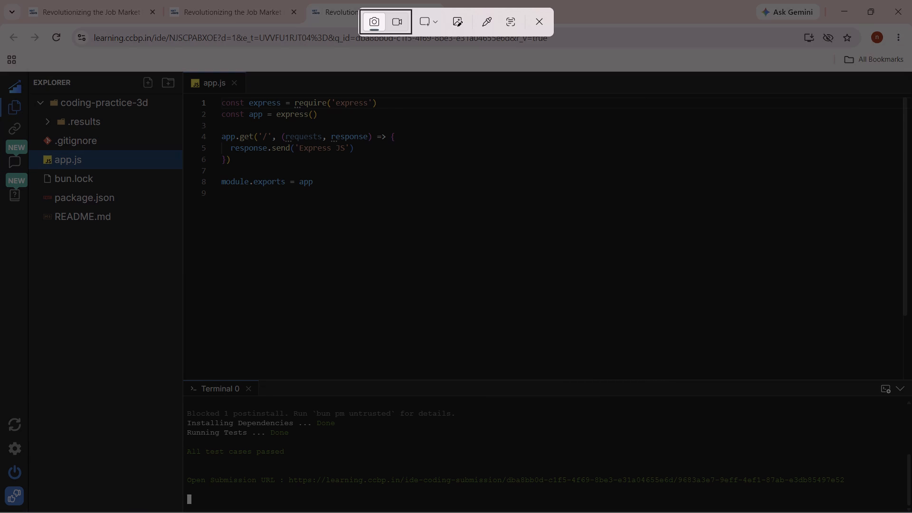
pyautogui.moveTo(0, 70); pyautogui.dragTo(911, 512)
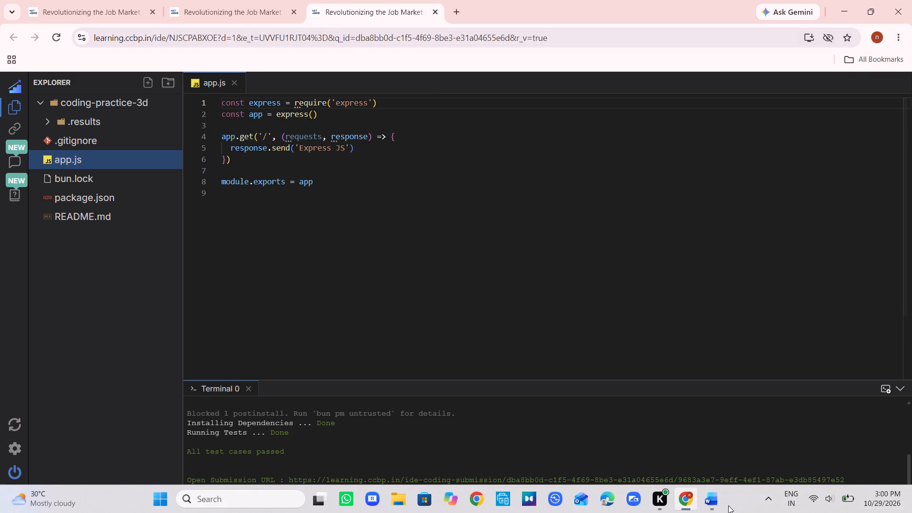
# Switch to Word, paste the IDE screenshot at the top of page 11, and add two line breaks below it.
pyautogui.click(705, 500)
pyautogui.scroll(-3, 537, 453)
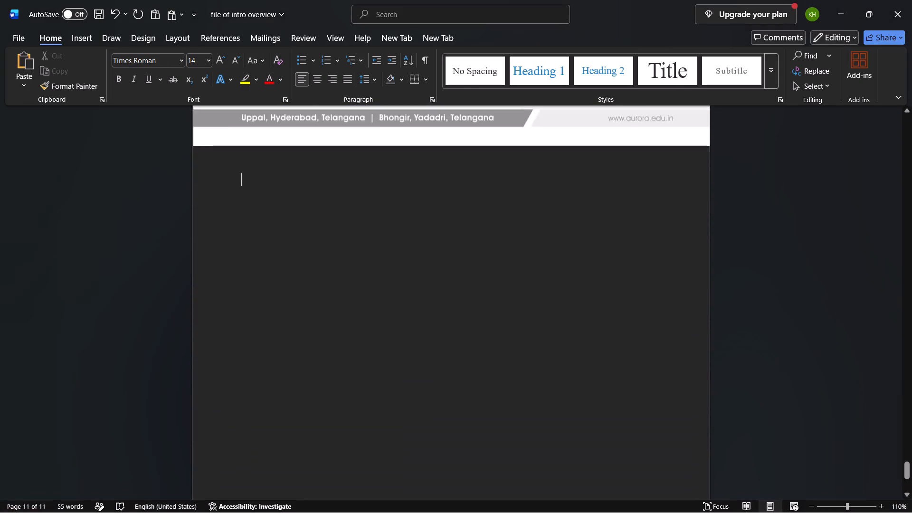
pyautogui.hotkey('ctrl', 'v')
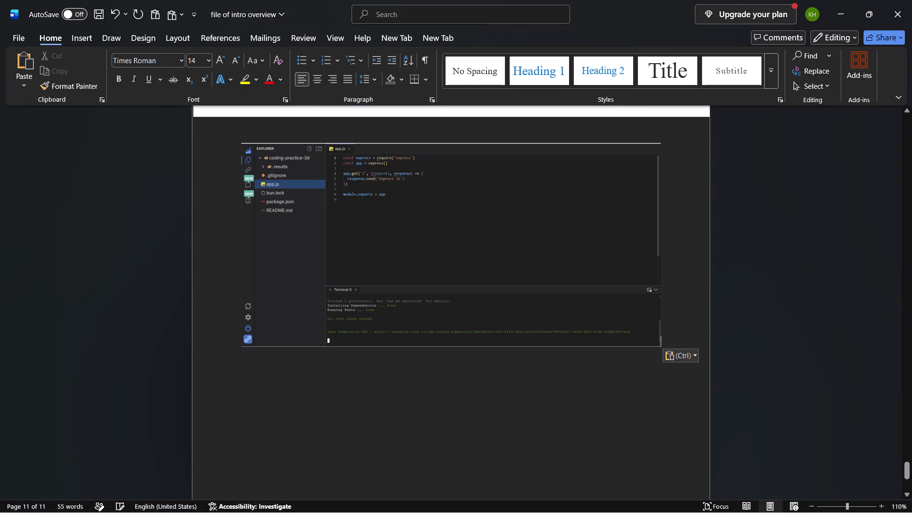
pyautogui.hotkey('shift', 'Return')
pyautogui.hotkey('shift', 'Return')
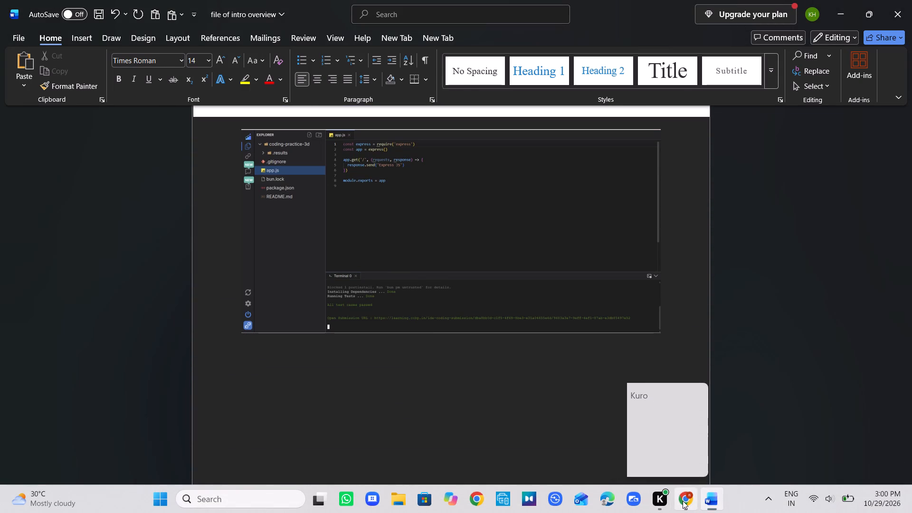
# Switch to Chrome, open the submission URL from the IDE terminal, and capture the whole Get a String submission details page.
pyautogui.click(683, 501)
pyautogui.scroll(-1, 463, 409)
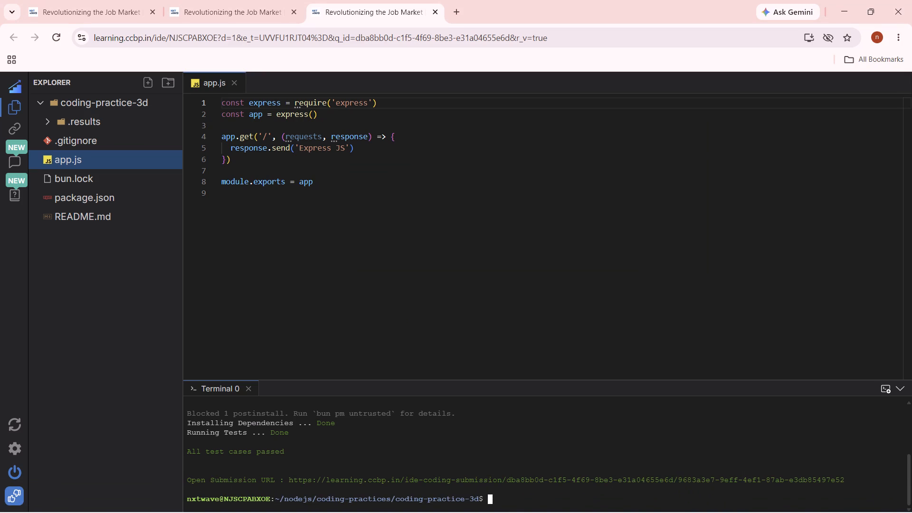
pyautogui.click(439, 481)
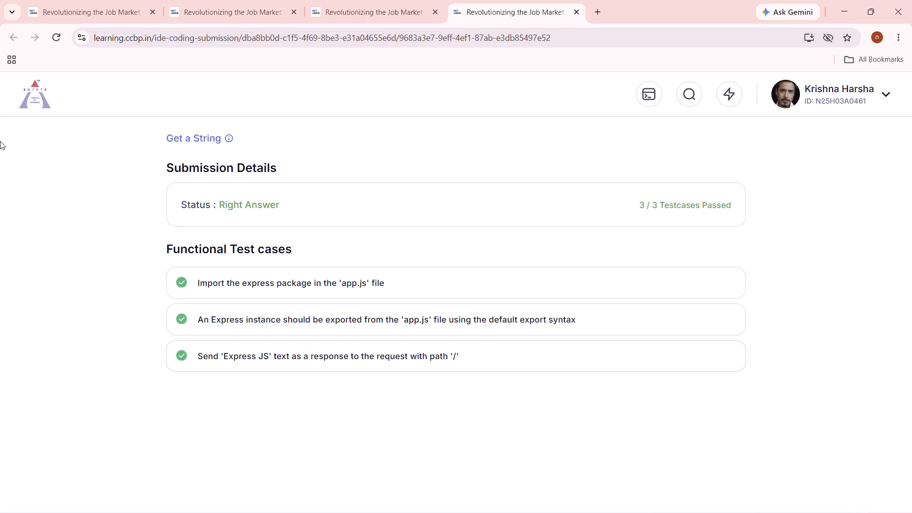
pyautogui.press('Print')
pyautogui.moveTo(0, 72); pyautogui.dragTo(911, 512)
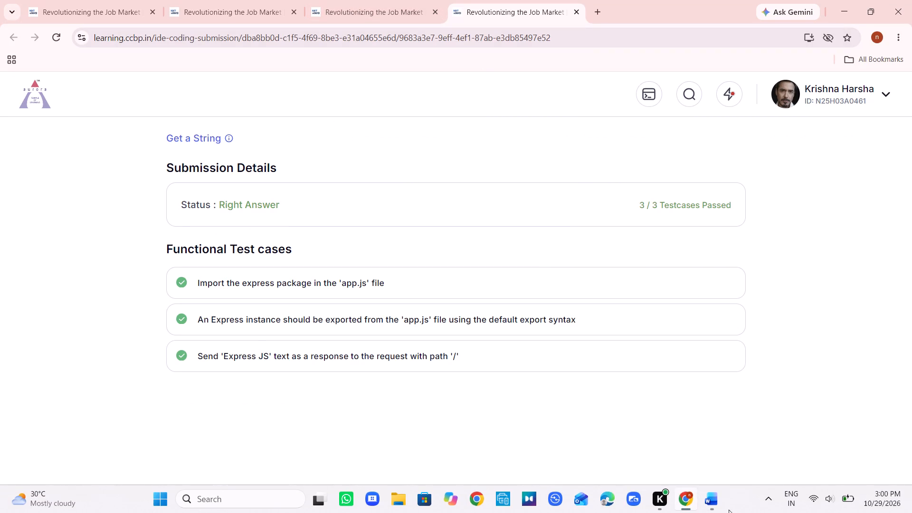
# Switch to Word and paste the submission details screenshot below the IDE screenshot on page 11.
pyautogui.click(718, 501)
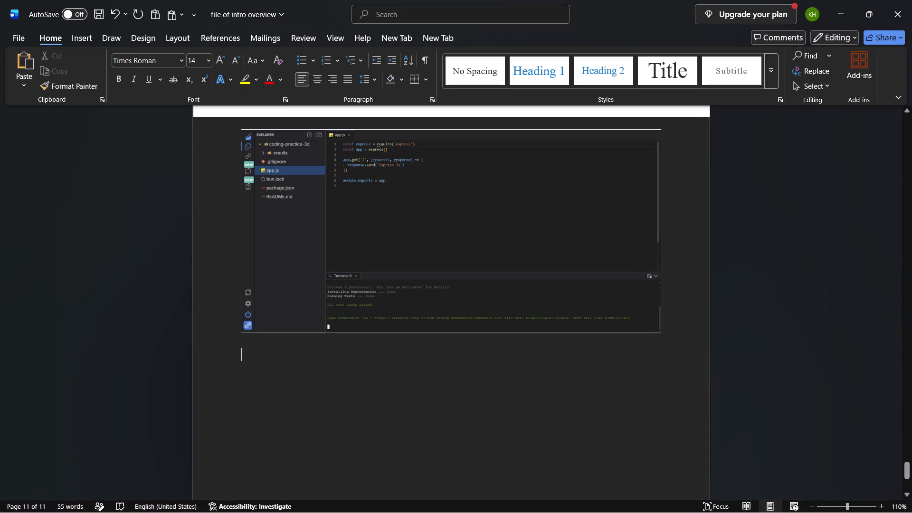
pyautogui.hotkey('ctrl', 'v')
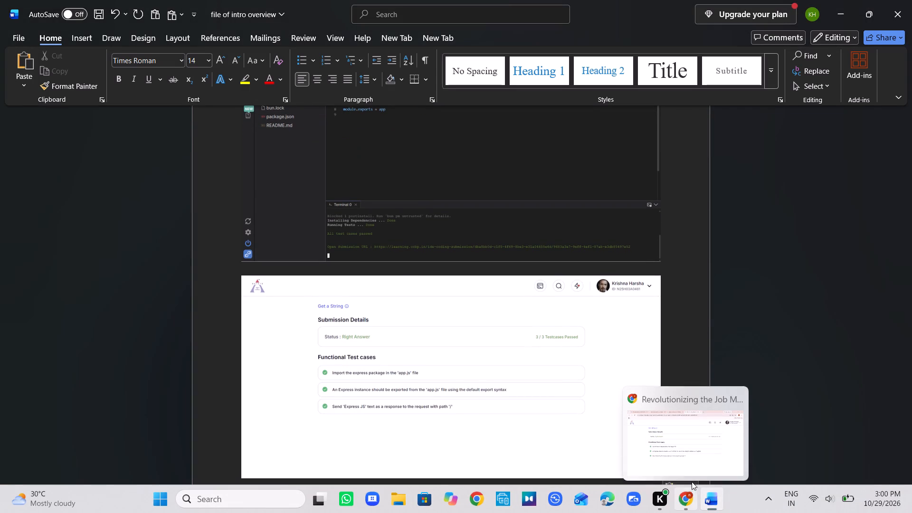
# Close the Chrome window with all its coding practice tabs, agreeing to leave the site.
pyautogui.click(735, 394)
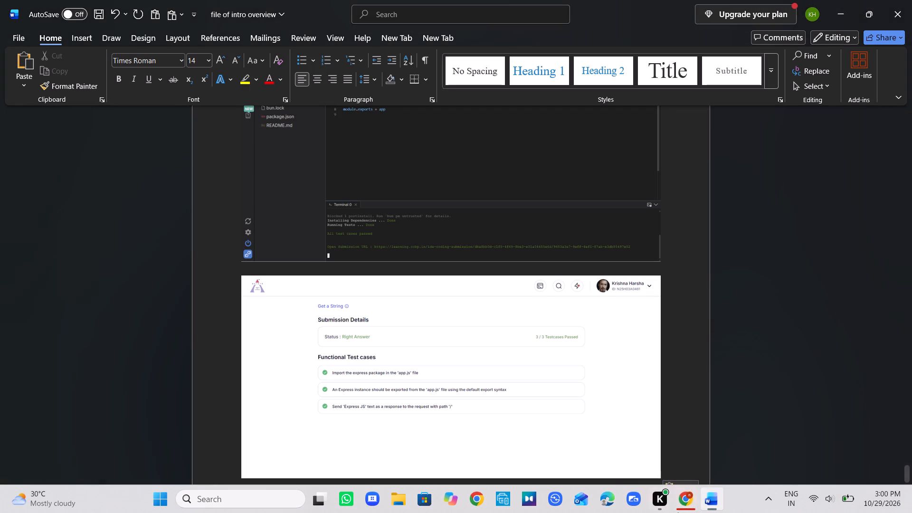
pyautogui.click(676, 449)
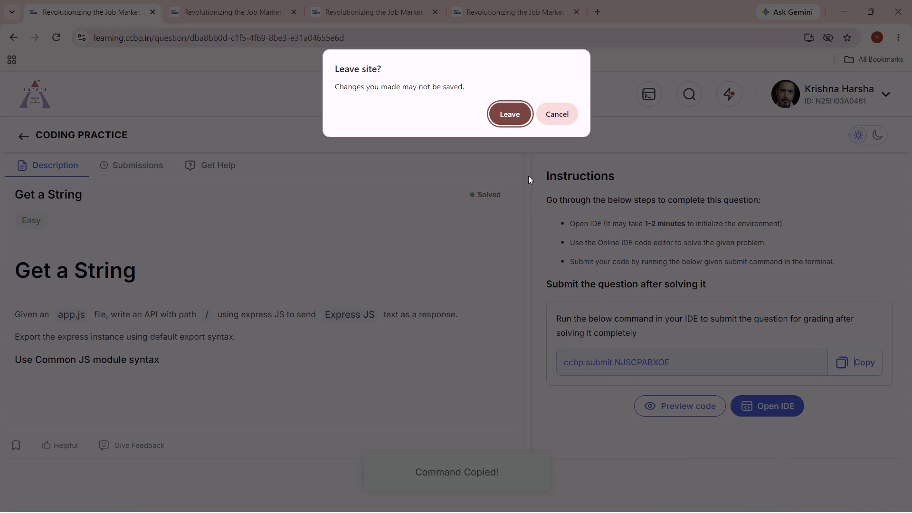
pyautogui.click(513, 113)
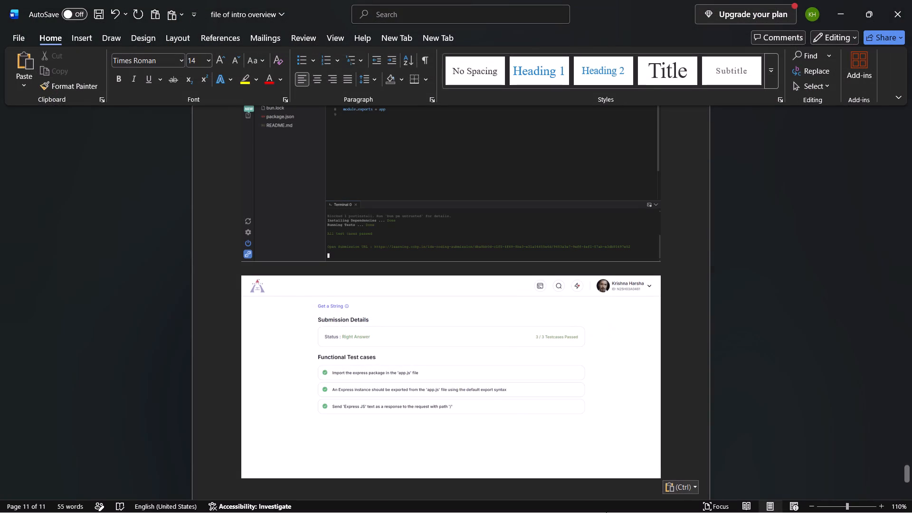